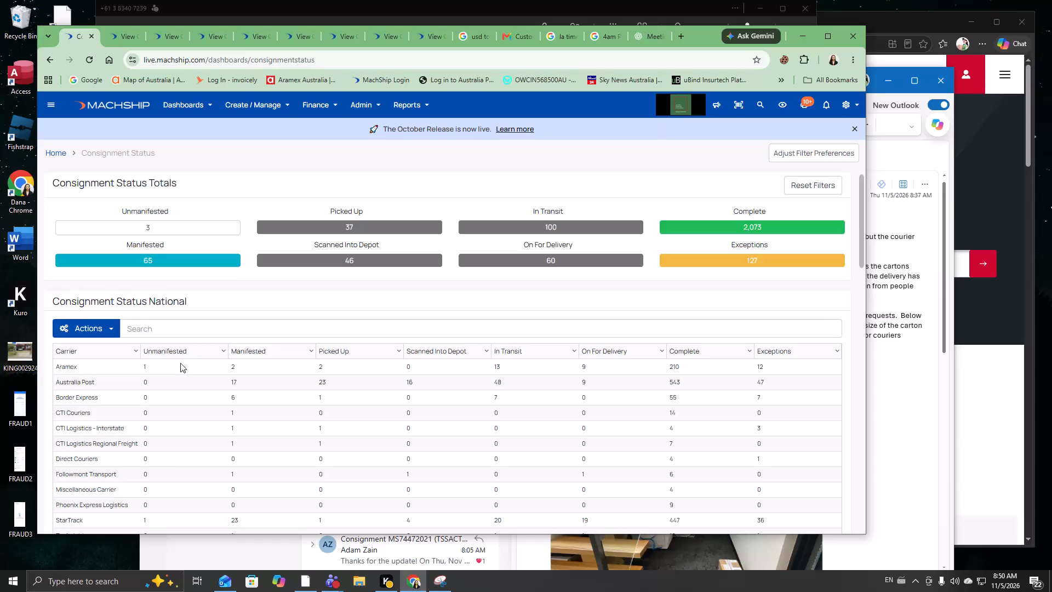
Switch to Microsoft Teams to choose between its open chat and call windows.
{"action": "left_click", "coordinate": [328, 583]}
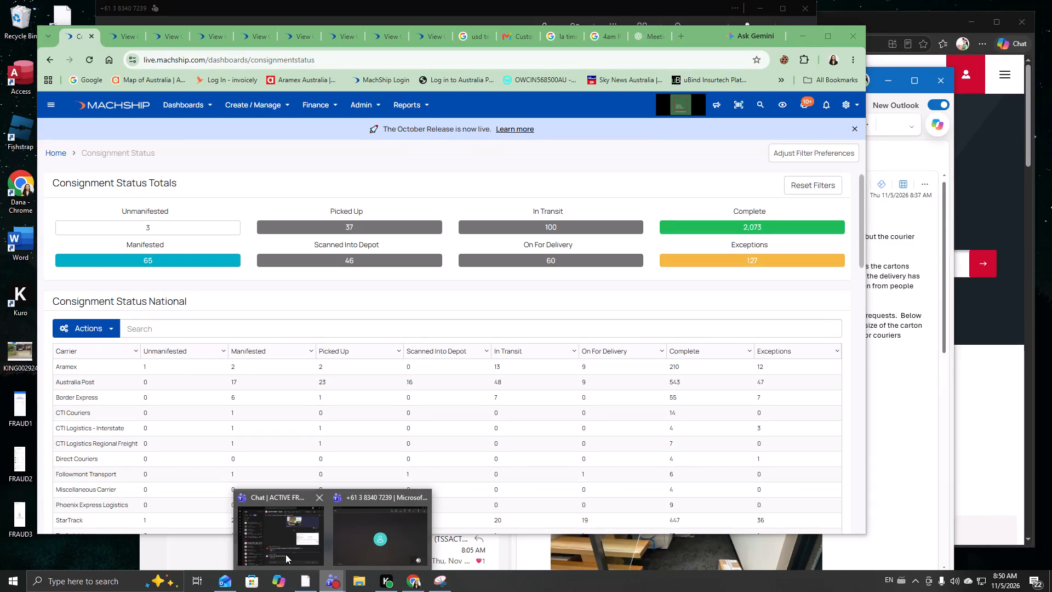
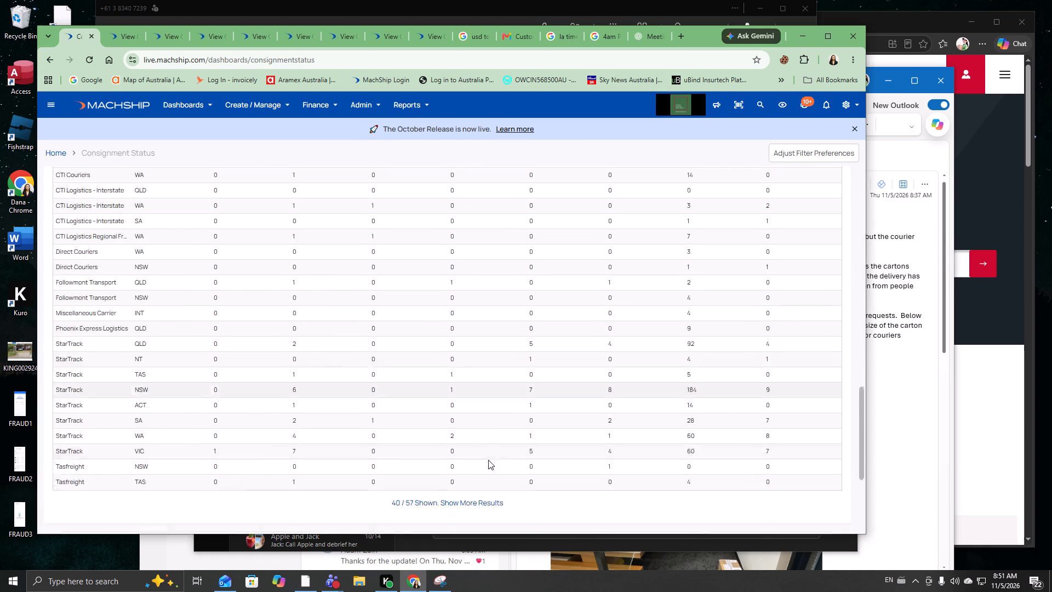
{"action": "scroll", "coordinate": [488, 460], "scroll_direction": "down", "scroll_amount": 7}
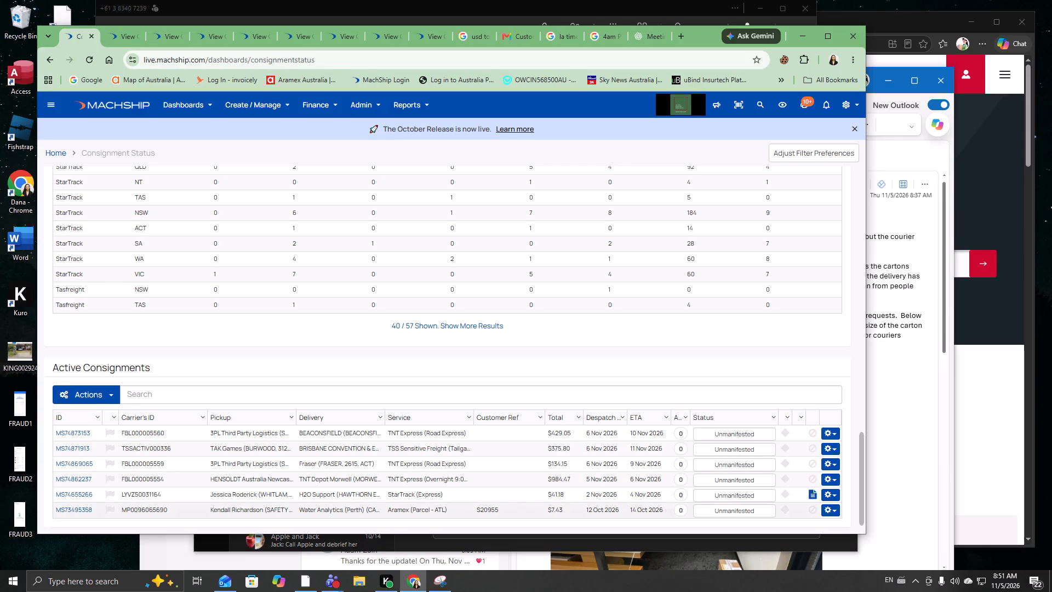
{"action": "left_click_drag", "start_coordinate": [593, 479], "coordinate": [253, 480]}
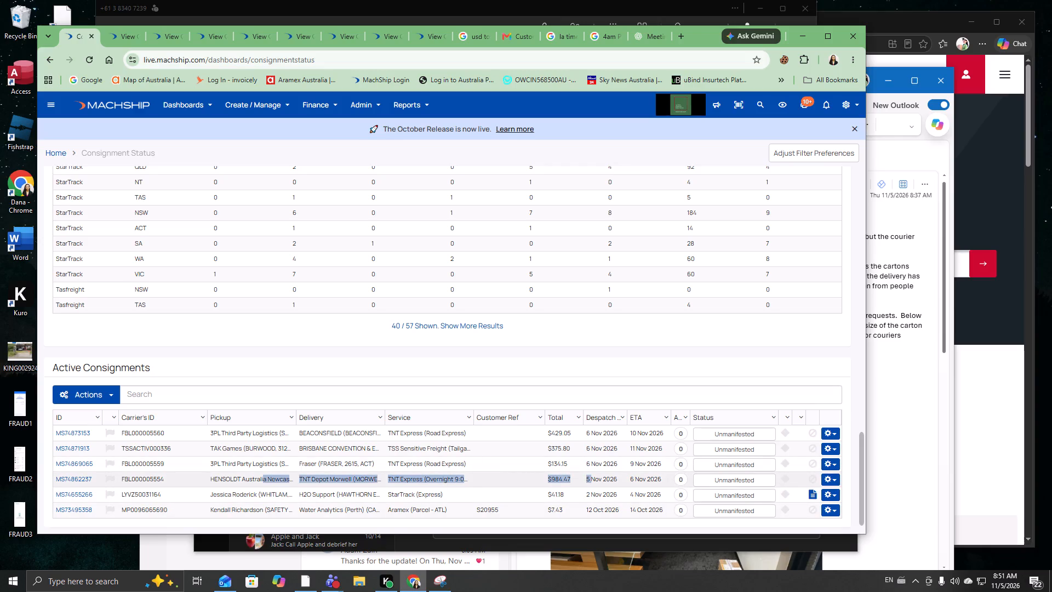
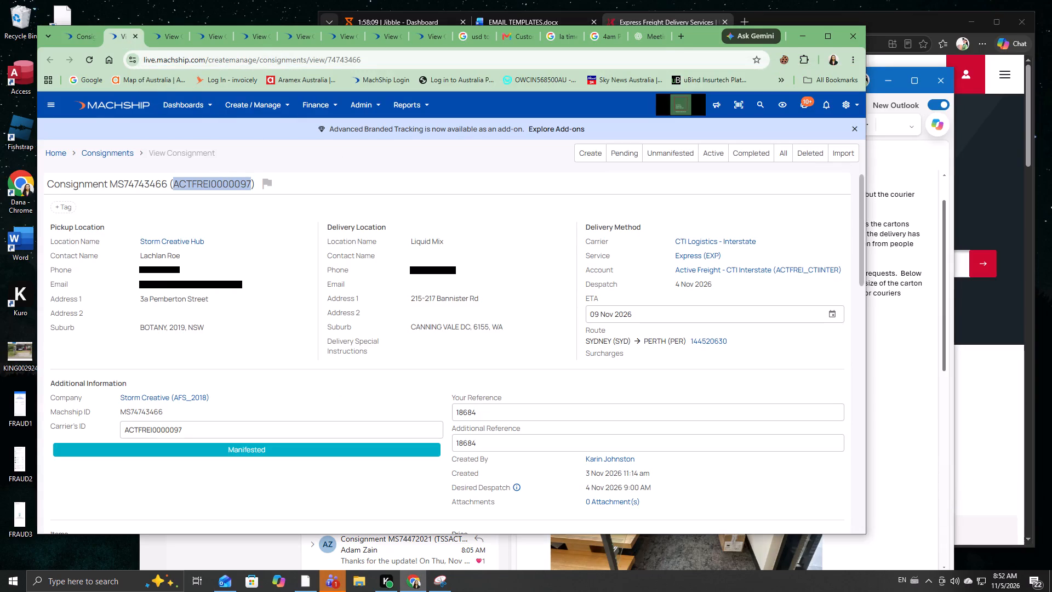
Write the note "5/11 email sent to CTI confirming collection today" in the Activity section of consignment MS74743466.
{"action": "scroll", "coordinate": [432, 287], "scroll_direction": "down", "scroll_amount": 20}
{"action": "scroll", "coordinate": [432, 287], "scroll_direction": "down", "scroll_amount": 5}
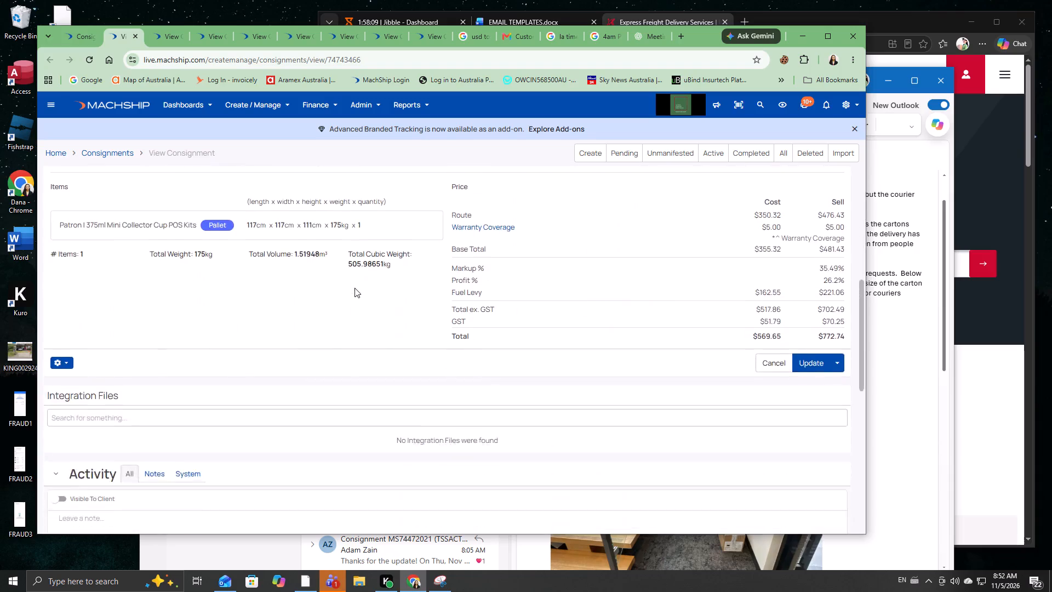
{"action": "scroll", "coordinate": [355, 288], "scroll_direction": "down", "scroll_amount": 7}
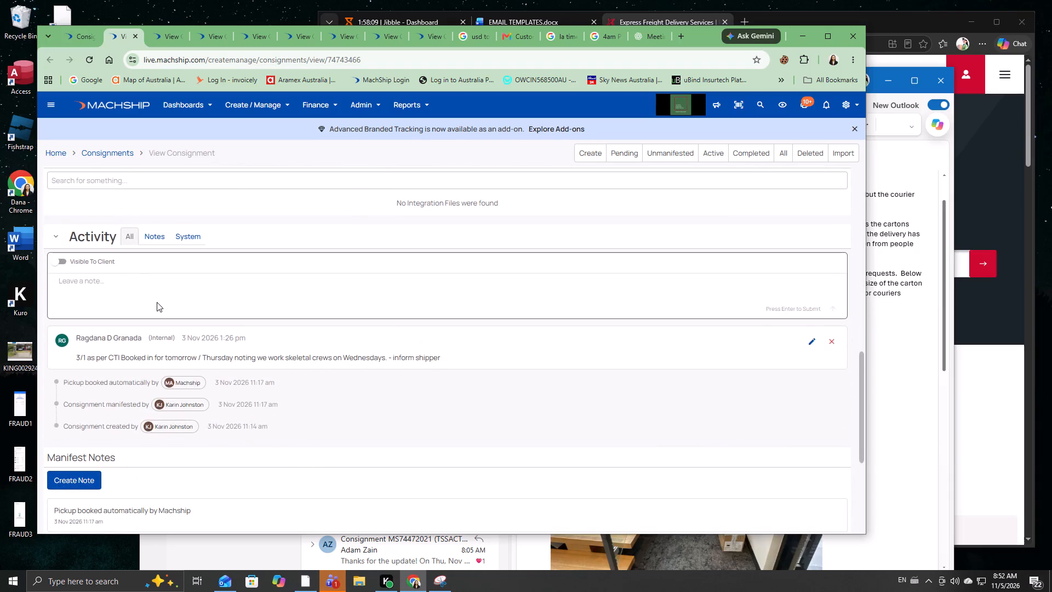
{"action": "left_click", "coordinate": [156, 289]}
{"action": "type", "text": "5/11 email sent to"}
{"action": "key", "text": "space"}
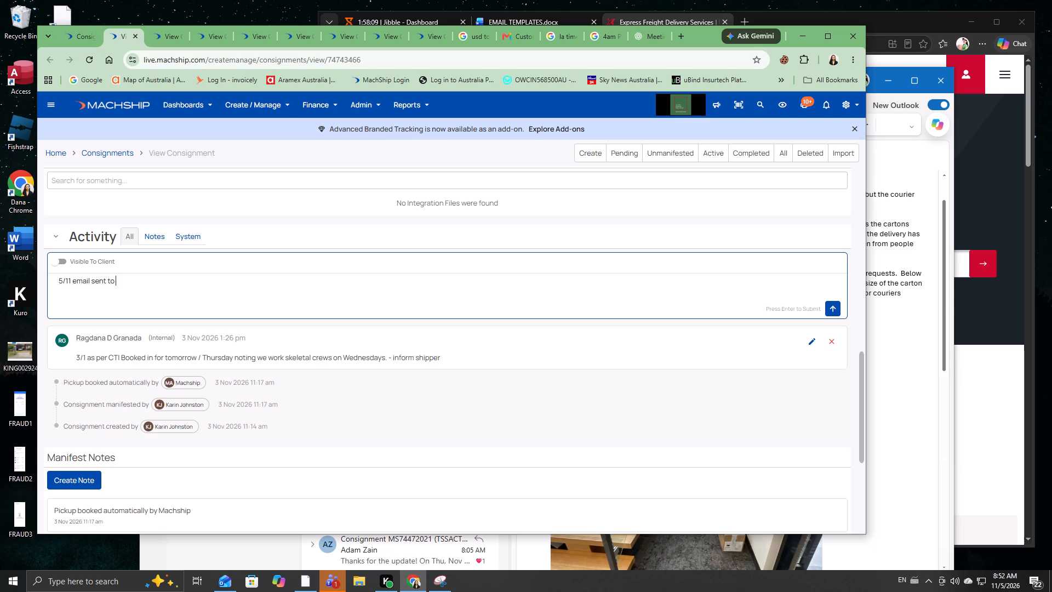
{"action": "type", "text": "CTI"}
{"action": "key", "text": "space"}
{"action": "type", "text": "confirming collection today"}
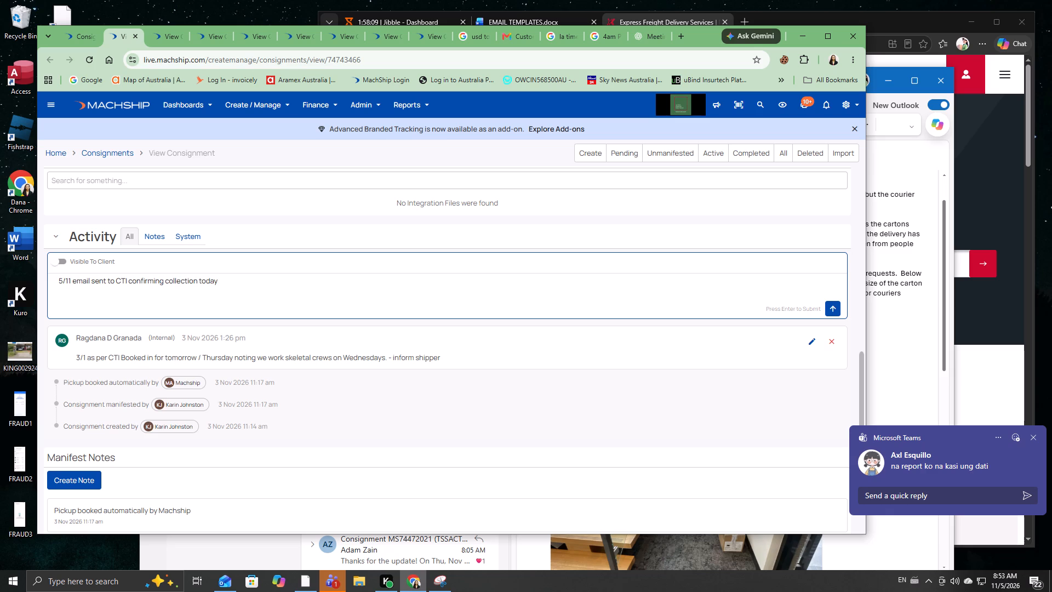
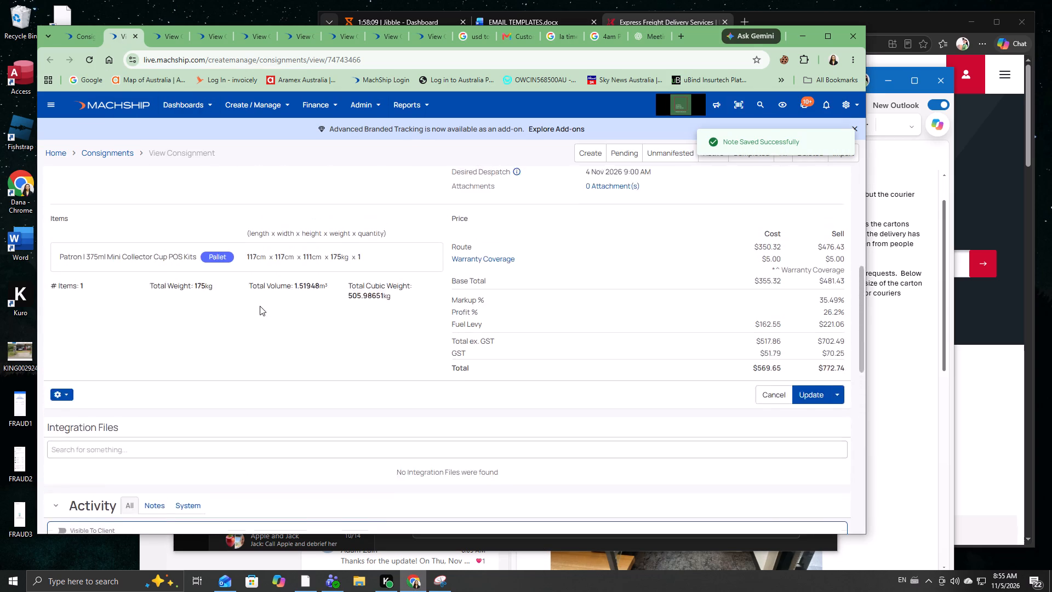
Return to the first MachShip browser tab and open the Consignment Status dashboard there.
{"action": "scroll", "coordinate": [260, 306], "scroll_direction": "up", "scroll_amount": 17}
{"action": "scroll", "coordinate": [265, 300], "scroll_direction": "up", "scroll_amount": 4}
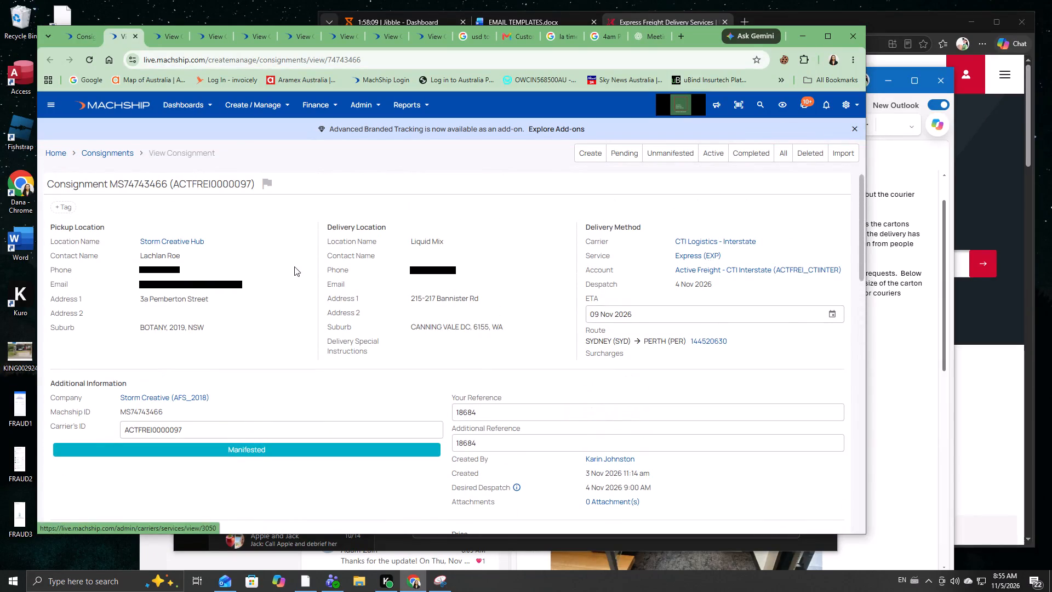
{"action": "left_click", "coordinate": [74, 42]}
{"action": "left_click", "coordinate": [119, 115]}
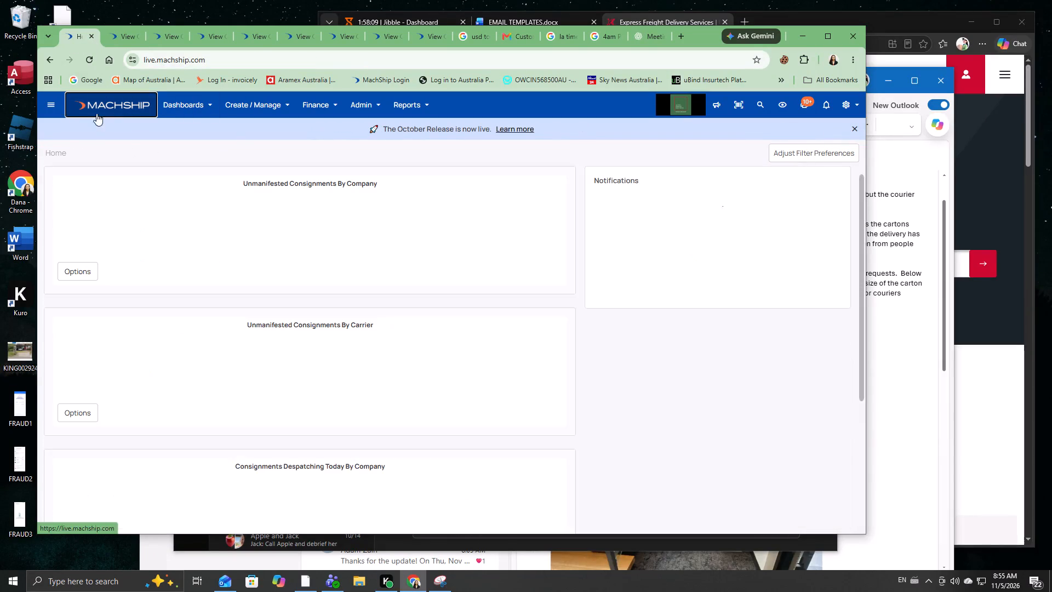
{"action": "left_click", "coordinate": [49, 109]}
{"action": "left_click", "coordinate": [125, 255]}
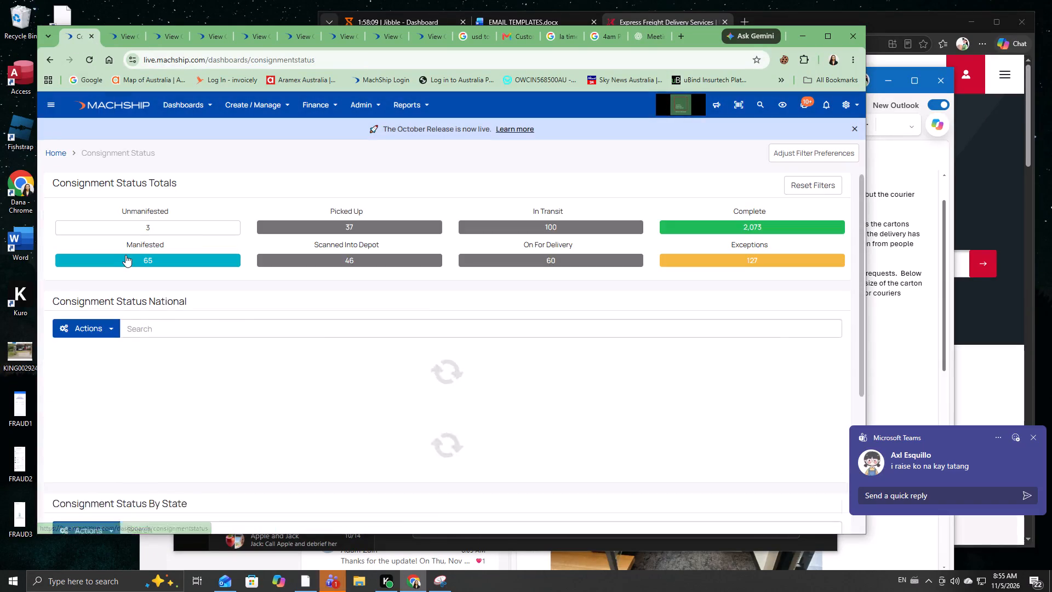
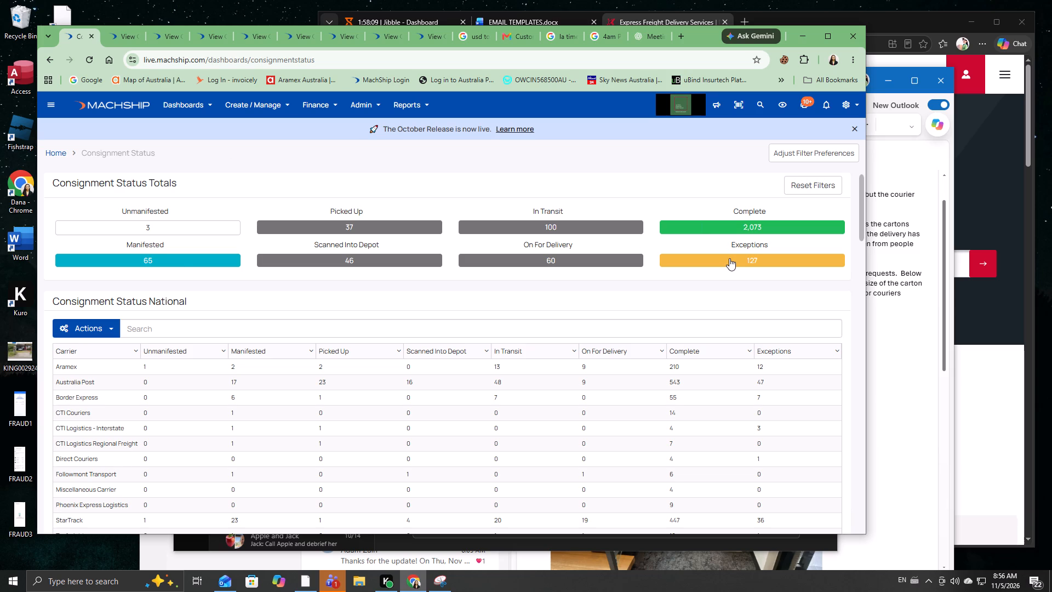
Filter the dashboard's consignments to Exceptions.
{"action": "left_click", "coordinate": [729, 258]}
{"action": "left_click", "coordinate": [729, 258]}
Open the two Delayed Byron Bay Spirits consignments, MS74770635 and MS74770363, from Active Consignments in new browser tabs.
{"action": "scroll", "coordinate": [724, 258], "scroll_direction": "down", "scroll_amount": 20}
{"action": "scroll", "coordinate": [724, 258], "scroll_direction": "down", "scroll_amount": 3}
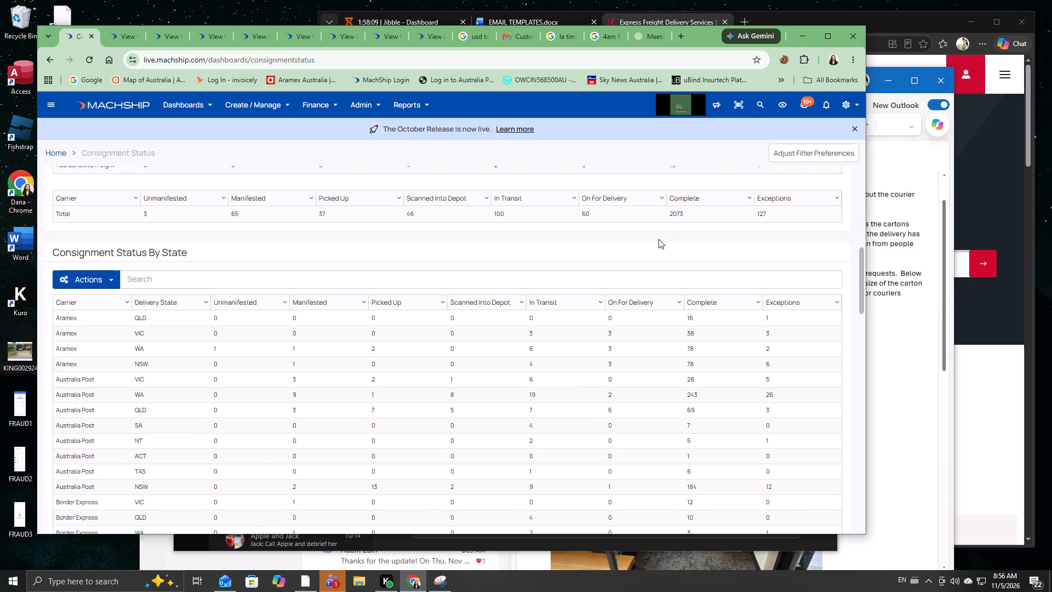
{"action": "scroll", "coordinate": [659, 239], "scroll_direction": "down", "scroll_amount": 20}
{"action": "scroll", "coordinate": [659, 239], "scroll_direction": "down", "scroll_amount": 20}
{"action": "scroll", "coordinate": [659, 239], "scroll_direction": "down", "scroll_amount": 3}
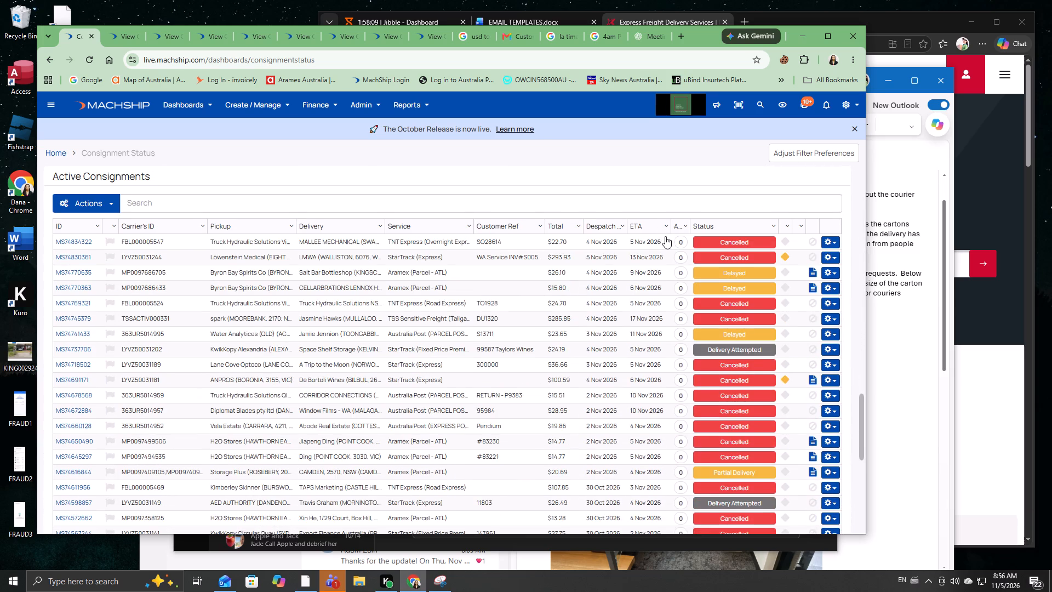
{"action": "left_click_drag", "start_coordinate": [654, 268], "coordinate": [155, 274]}
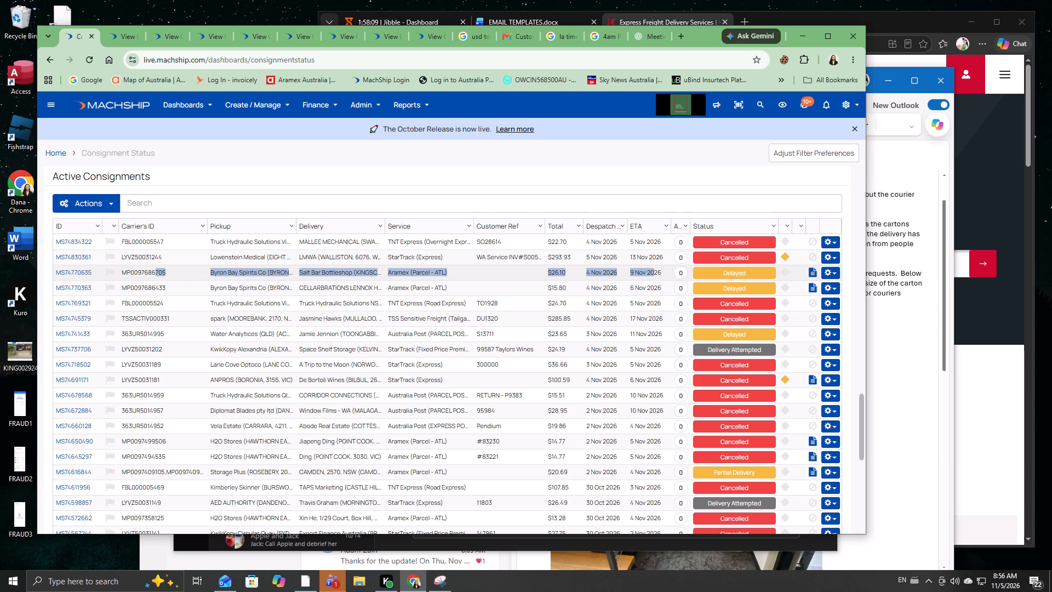
{"action": "right_click", "coordinate": [79, 274]}
{"action": "left_click", "coordinate": [152, 285]}
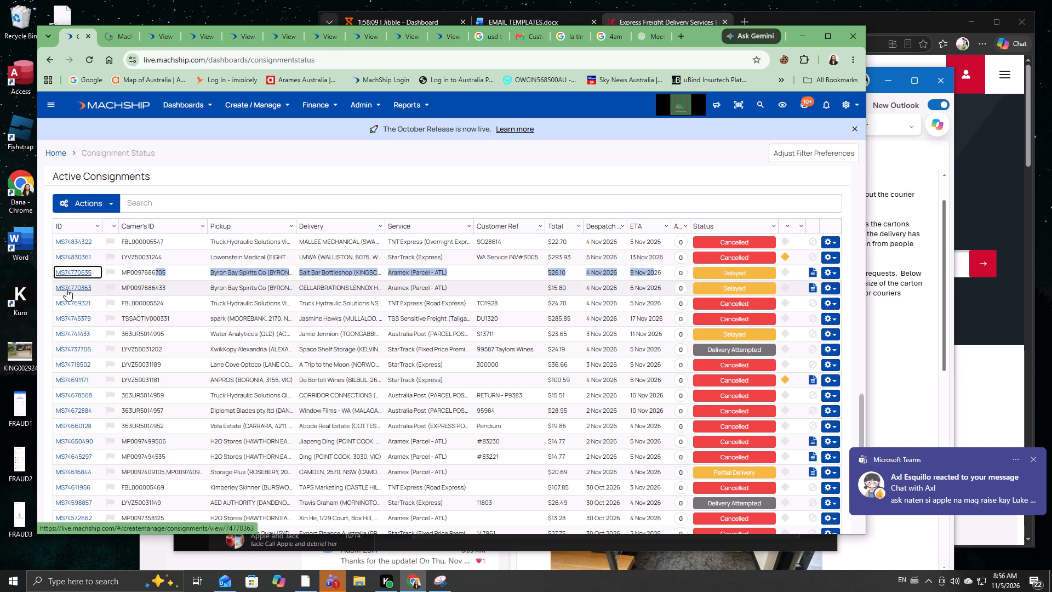
{"action": "right_click", "coordinate": [66, 289]}
{"action": "left_click", "coordinate": [177, 303]}
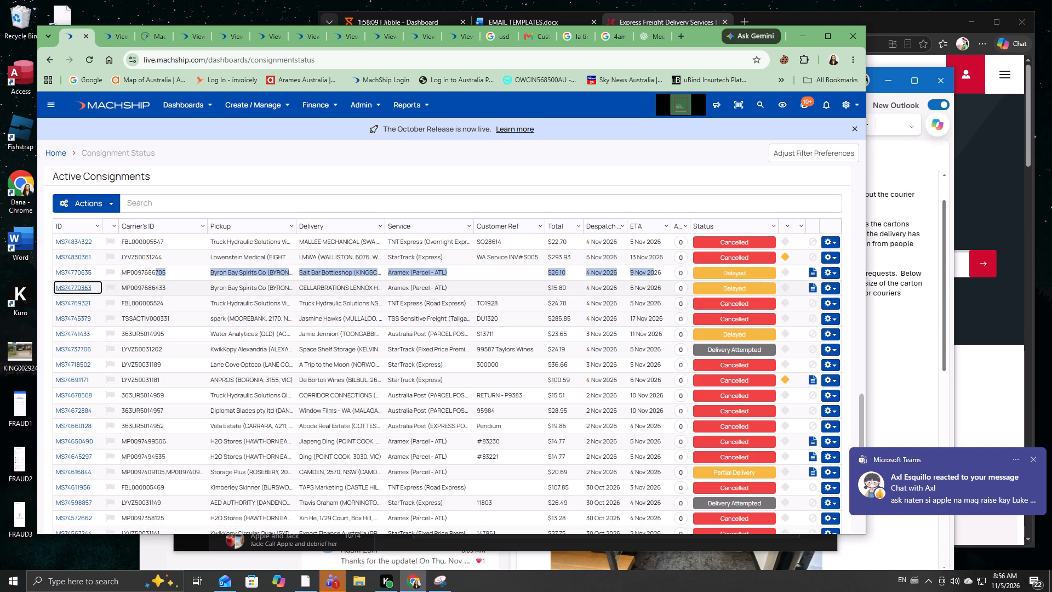
{"action": "left_click_drag", "start_coordinate": [420, 338], "coordinate": [175, 335]}
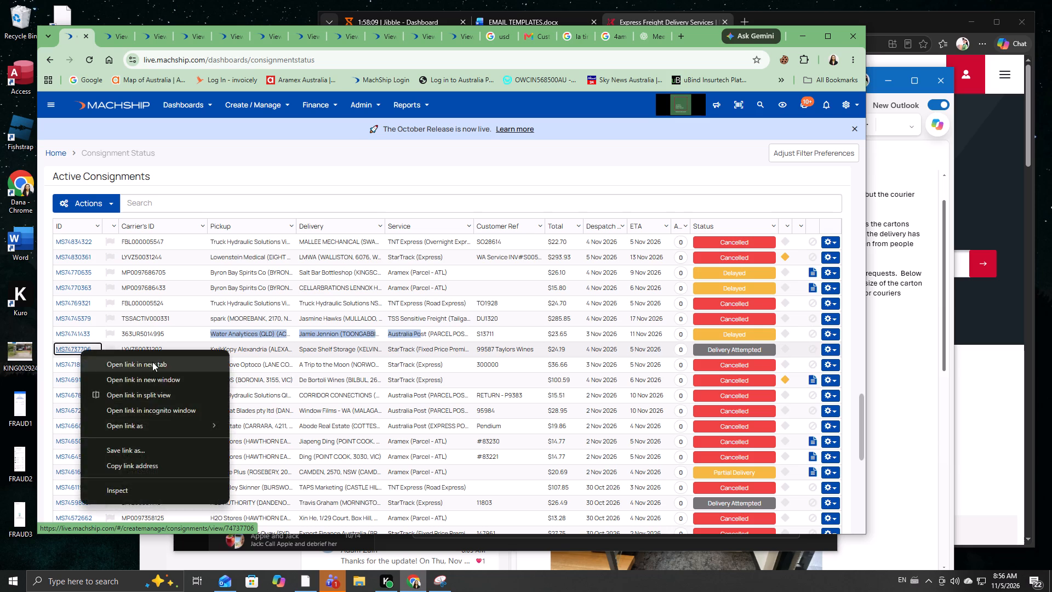
{"action": "left_click", "coordinate": [152, 362]}
{"action": "scroll", "coordinate": [322, 373], "scroll_direction": "down", "scroll_amount": 6}
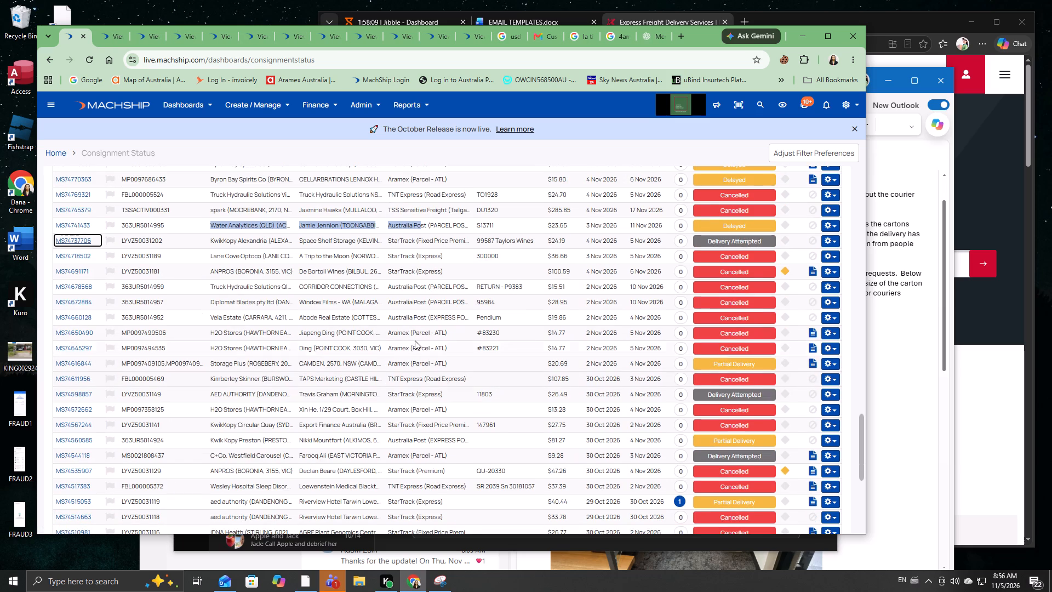
{"action": "left_click_drag", "start_coordinate": [488, 365], "coordinate": [231, 363]}
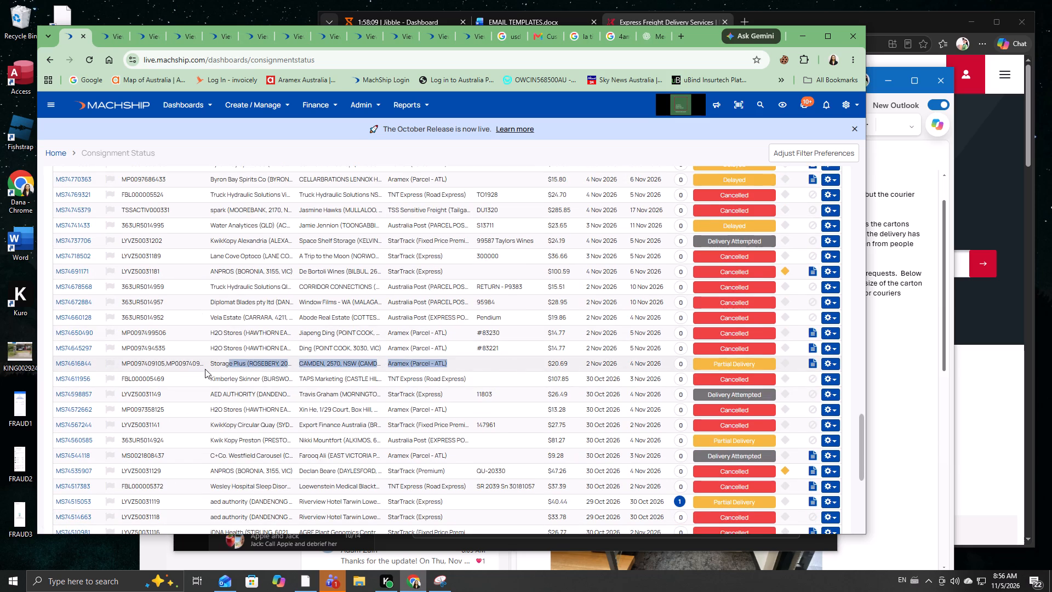
{"action": "right_click", "coordinate": [82, 365]}
{"action": "left_click", "coordinate": [164, 377]}
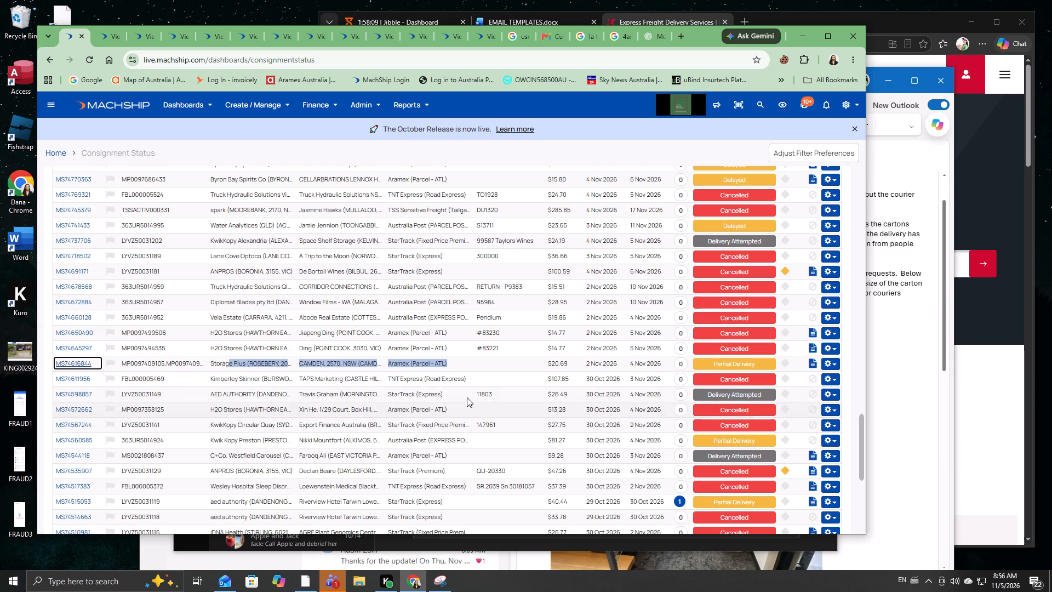
{"action": "left_click_drag", "start_coordinate": [457, 396], "coordinate": [206, 398]}
{"action": "right_click", "coordinate": [66, 389]}
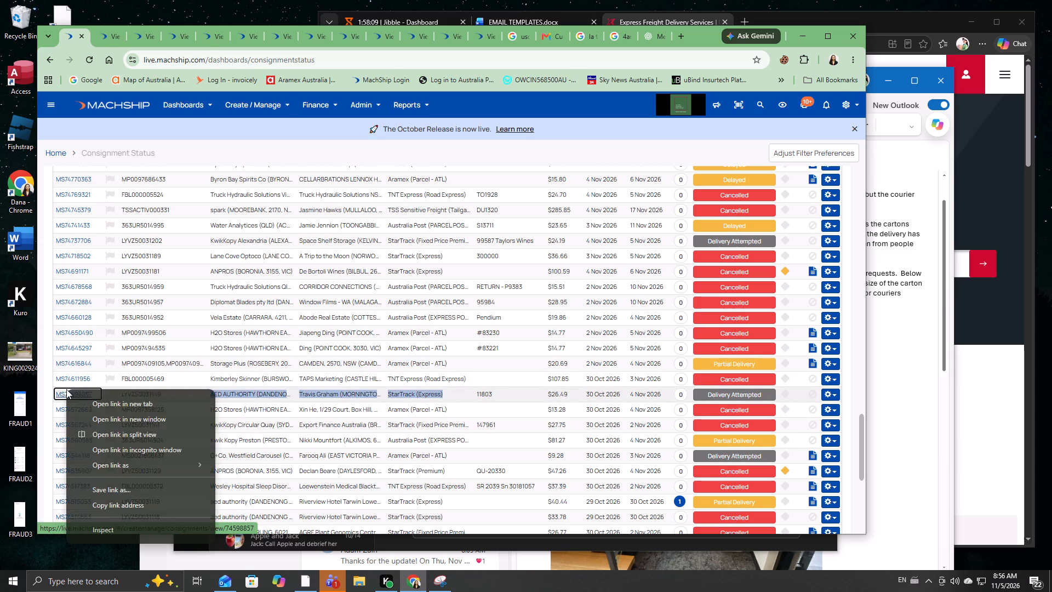
{"action": "left_click", "coordinate": [182, 405]}
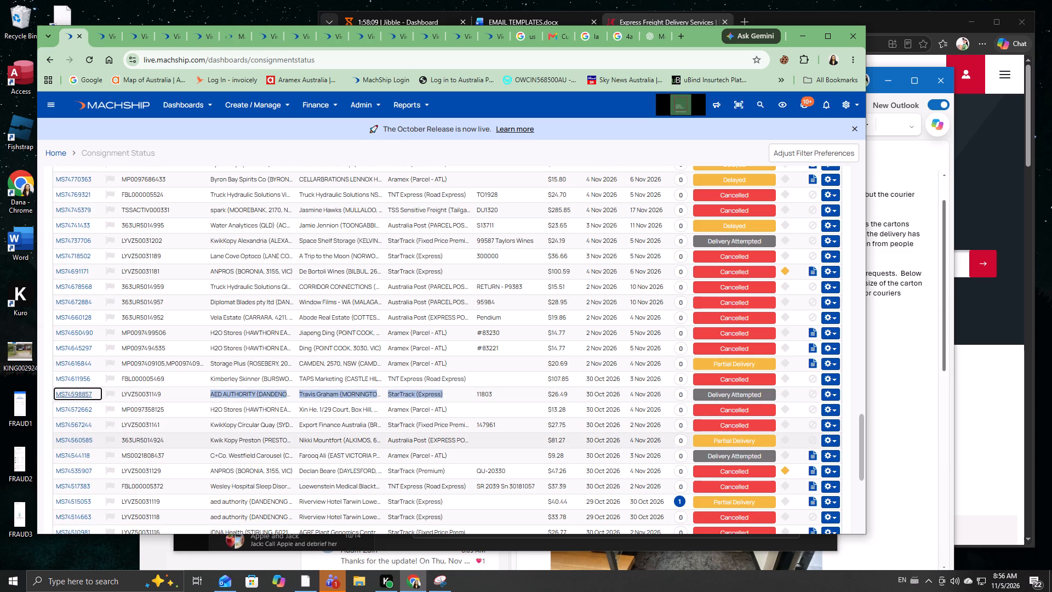
{"action": "left_click_drag", "start_coordinate": [434, 441], "coordinate": [194, 441]}
{"action": "scroll", "coordinate": [193, 406], "scroll_direction": "down", "scroll_amount": 6}
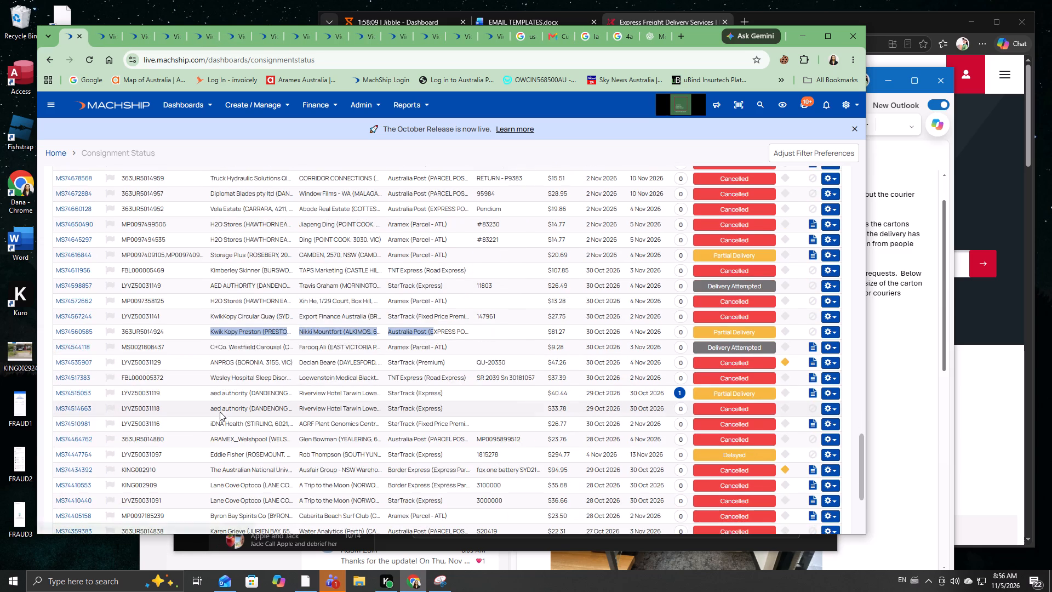
{"action": "left_click_drag", "start_coordinate": [451, 349], "coordinate": [216, 354]}
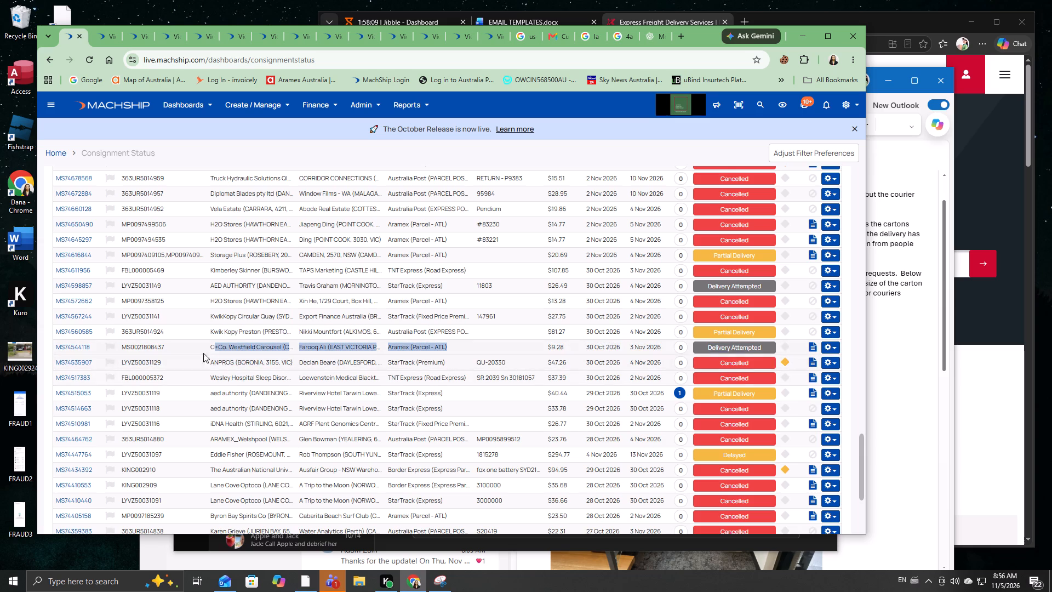
{"action": "right_click", "coordinate": [79, 347]}
{"action": "left_click", "coordinate": [177, 364]}
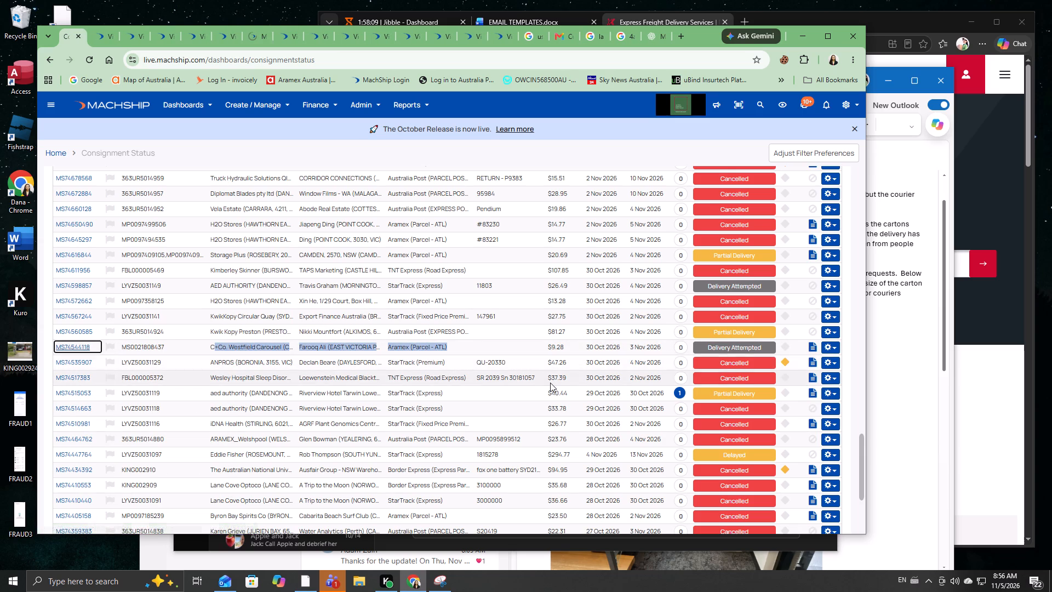
{"action": "left_click_drag", "start_coordinate": [545, 395], "coordinate": [216, 386]}
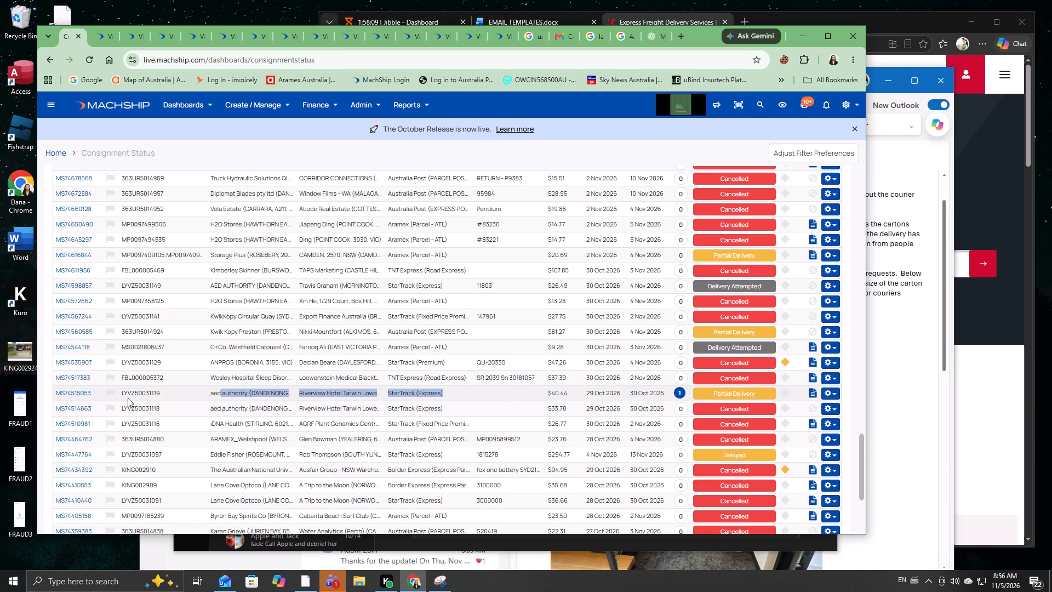
{"action": "right_click", "coordinate": [79, 394]}
{"action": "left_click", "coordinate": [176, 409]}
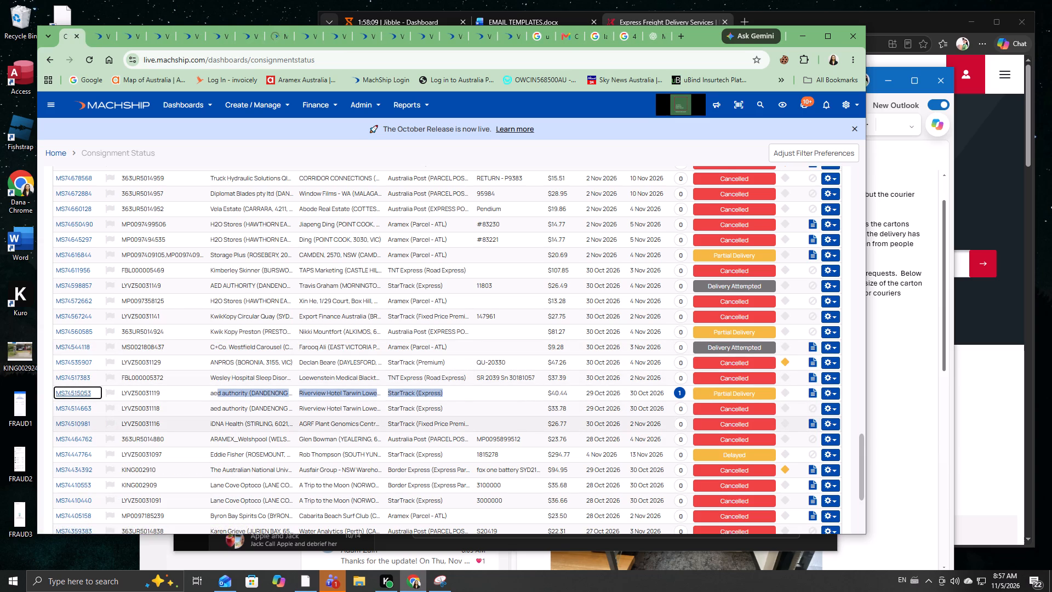
{"action": "left_click_drag", "start_coordinate": [461, 456], "coordinate": [255, 453]}
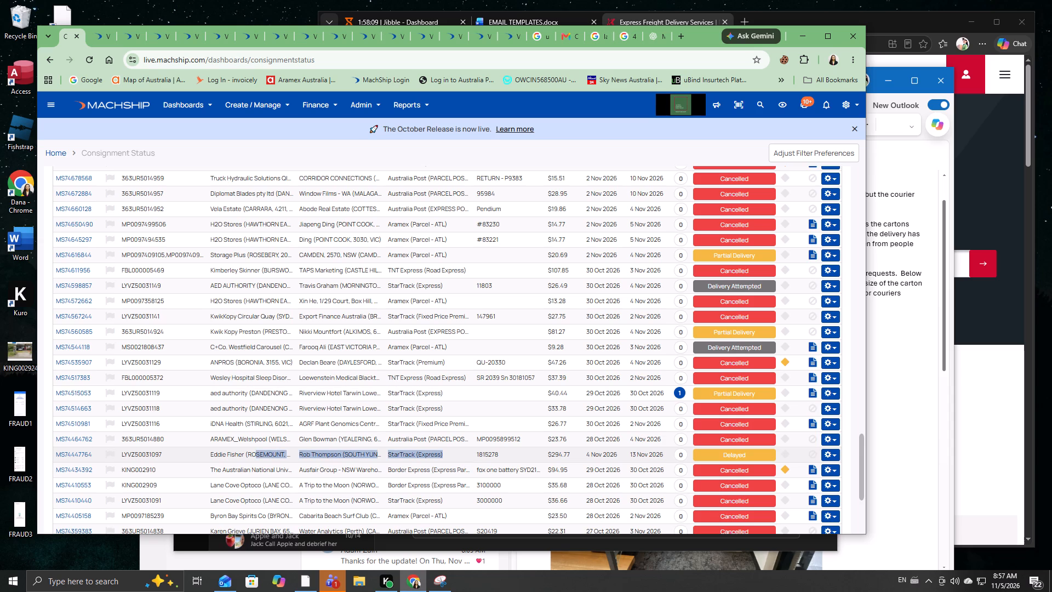
{"action": "left_click_drag", "start_coordinate": [255, 453], "coordinate": [253, 453]}
{"action": "right_click", "coordinate": [78, 455]}
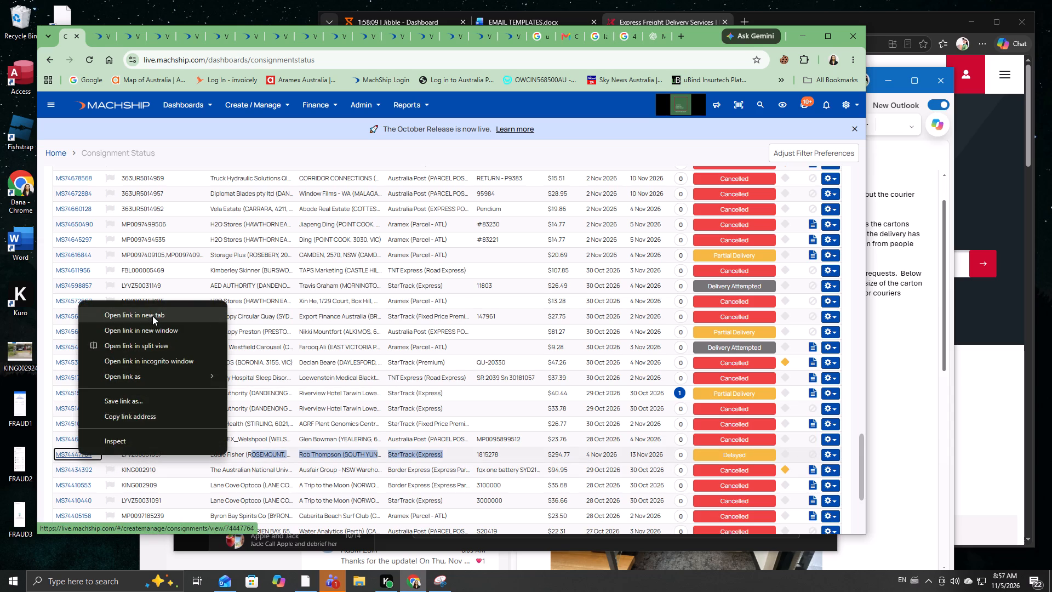
{"action": "left_click", "coordinate": [152, 316]}
Show more results at the end of the Active Consignments list.
{"action": "scroll", "coordinate": [288, 414], "scroll_direction": "down", "scroll_amount": 5}
{"action": "scroll", "coordinate": [475, 422], "scroll_direction": "down", "scroll_amount": 7}
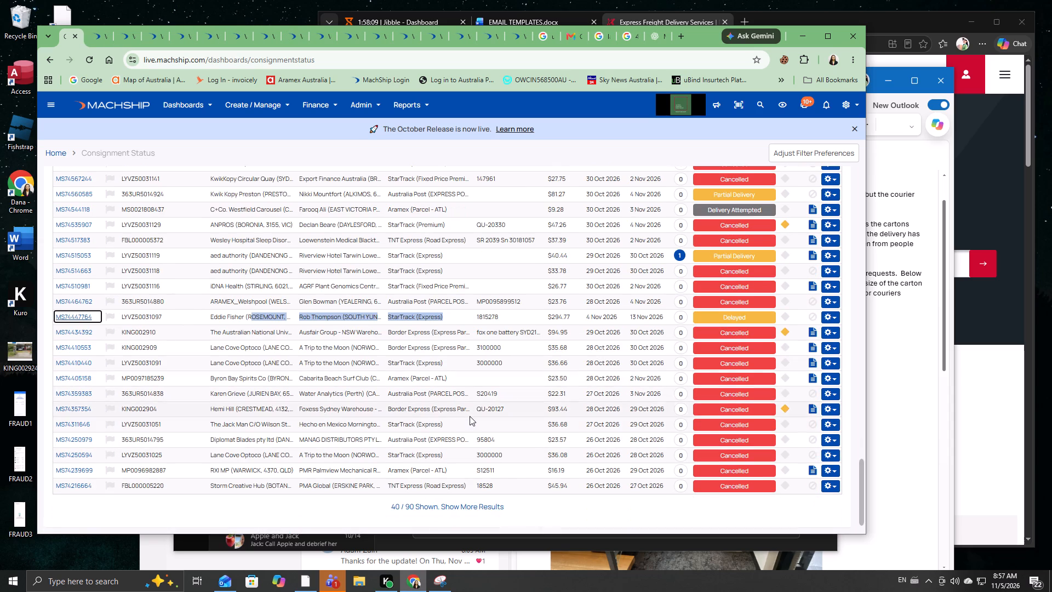
{"action": "scroll", "coordinate": [470, 416], "scroll_direction": "down", "scroll_amount": 3}
{"action": "left_click", "coordinate": [413, 506]}
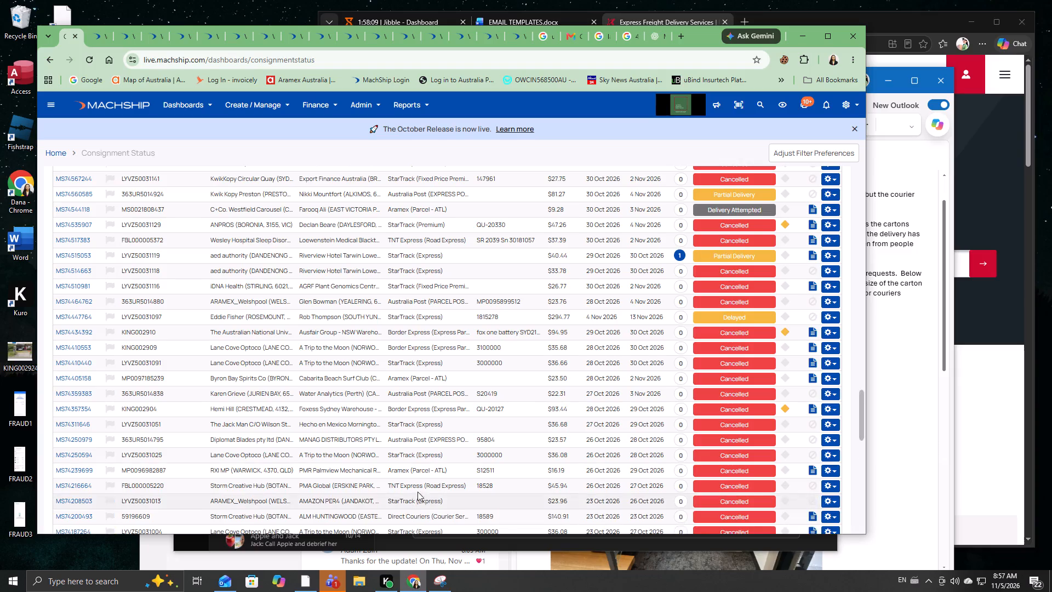
{"action": "scroll", "coordinate": [432, 451], "scroll_direction": "down", "scroll_amount": 11}
{"action": "left_click_drag", "start_coordinate": [487, 412], "coordinate": [344, 412]}
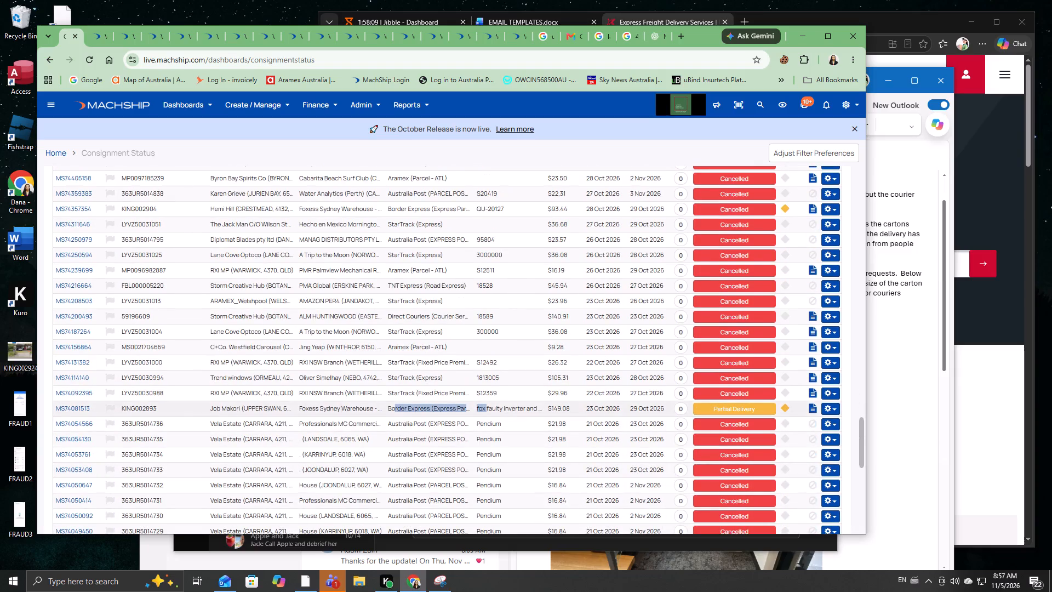
{"action": "left_click_drag", "start_coordinate": [344, 412], "coordinate": [225, 411]}
{"action": "right_click", "coordinate": [85, 409]}
{"action": "left_click", "coordinate": [168, 423]}
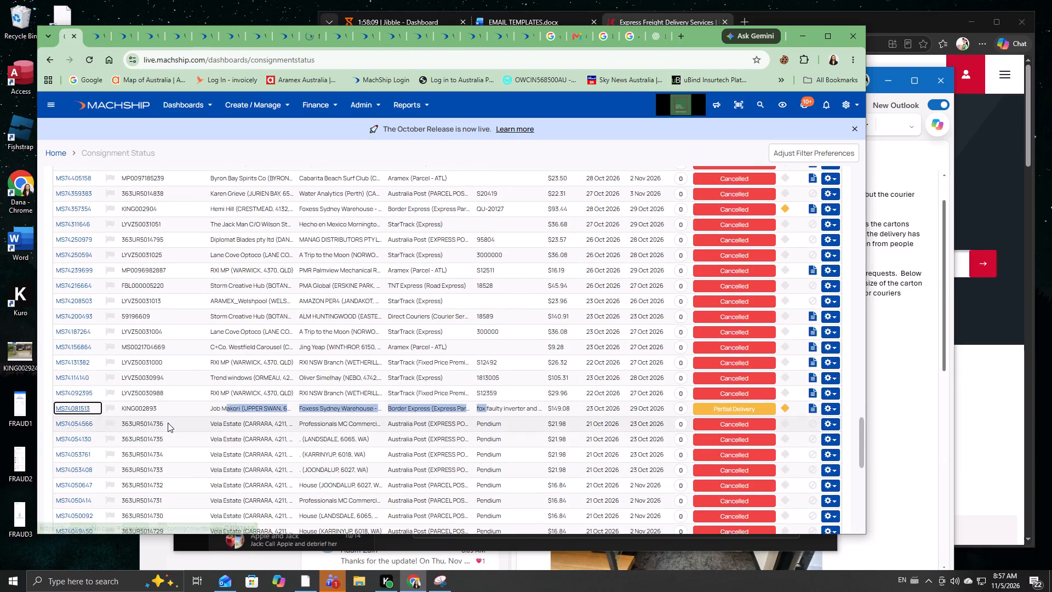
{"action": "left_click", "coordinate": [309, 43]}
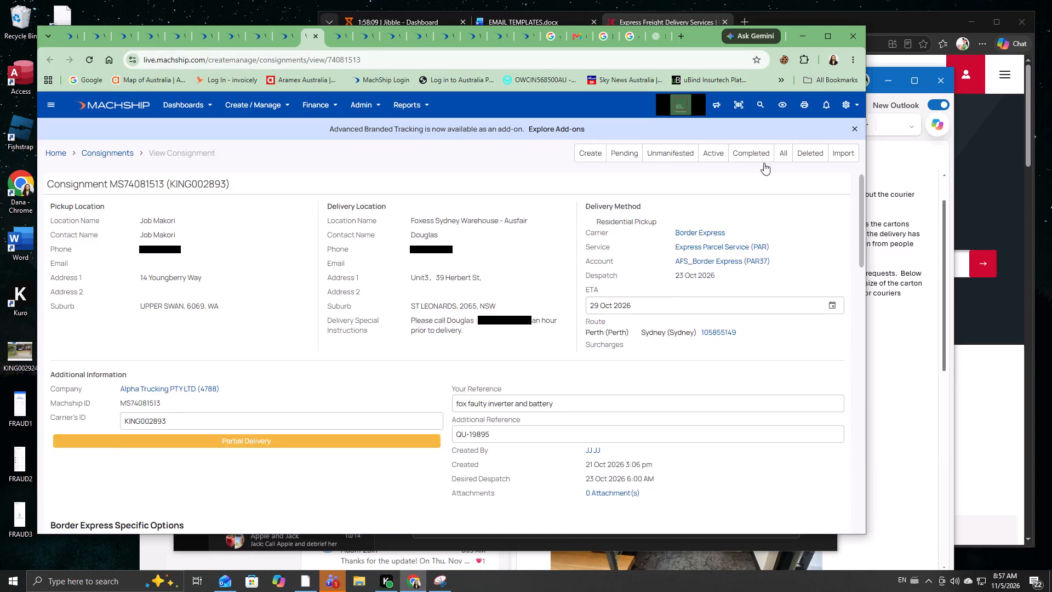
{"action": "left_click", "coordinate": [848, 14]}
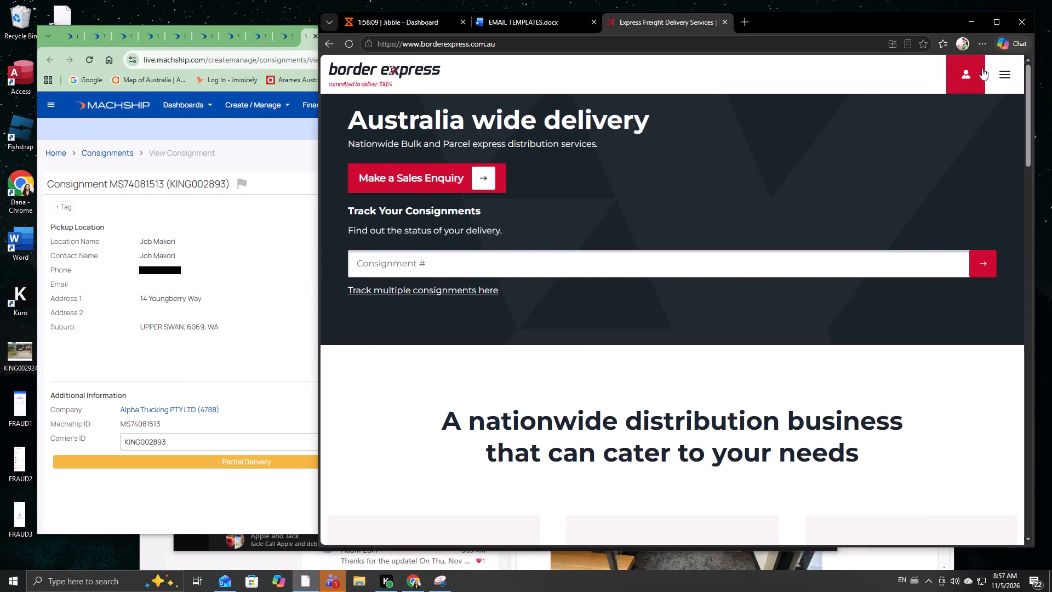
{"action": "left_click", "coordinate": [258, 337]}
{"action": "scroll", "coordinate": [259, 404], "scroll_direction": "down", "scroll_amount": 20}
{"action": "scroll", "coordinate": [259, 404], "scroll_direction": "down", "scroll_amount": 5}
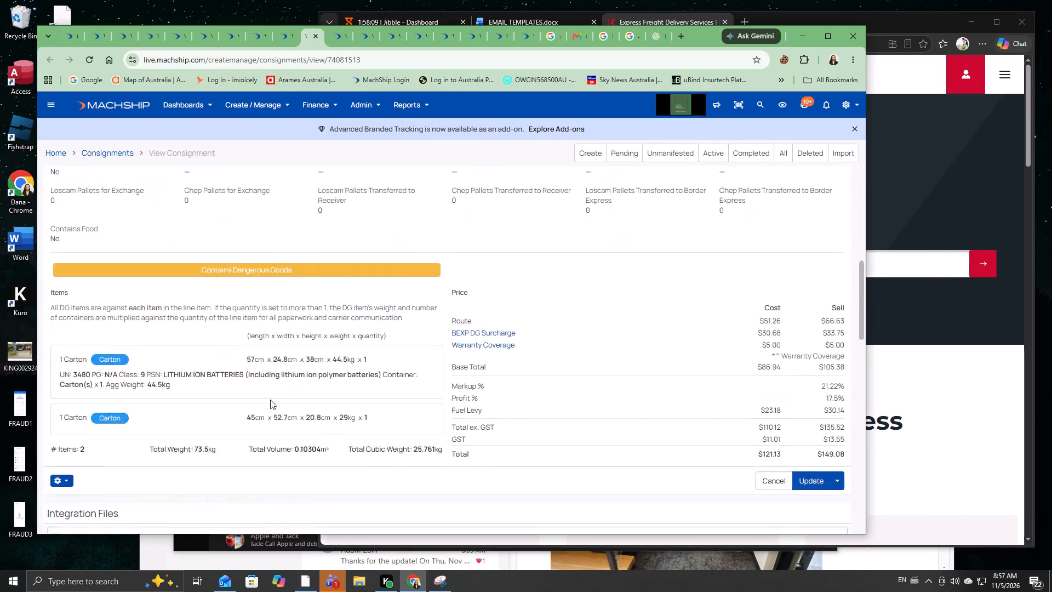
{"action": "scroll", "coordinate": [270, 400], "scroll_direction": "down", "scroll_amount": 12}
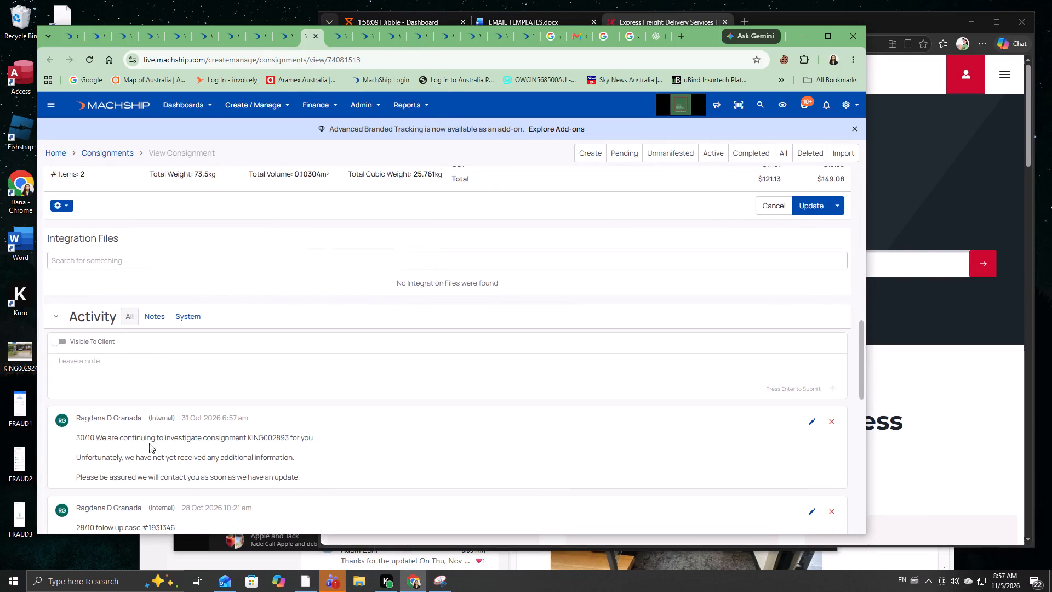
{"action": "double_click", "coordinate": [283, 441]}
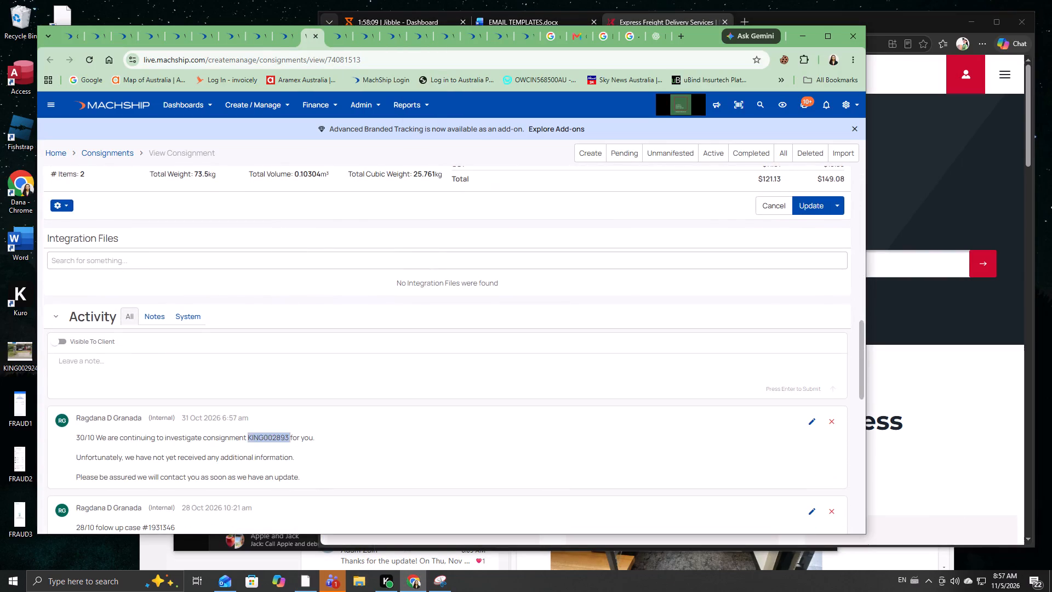
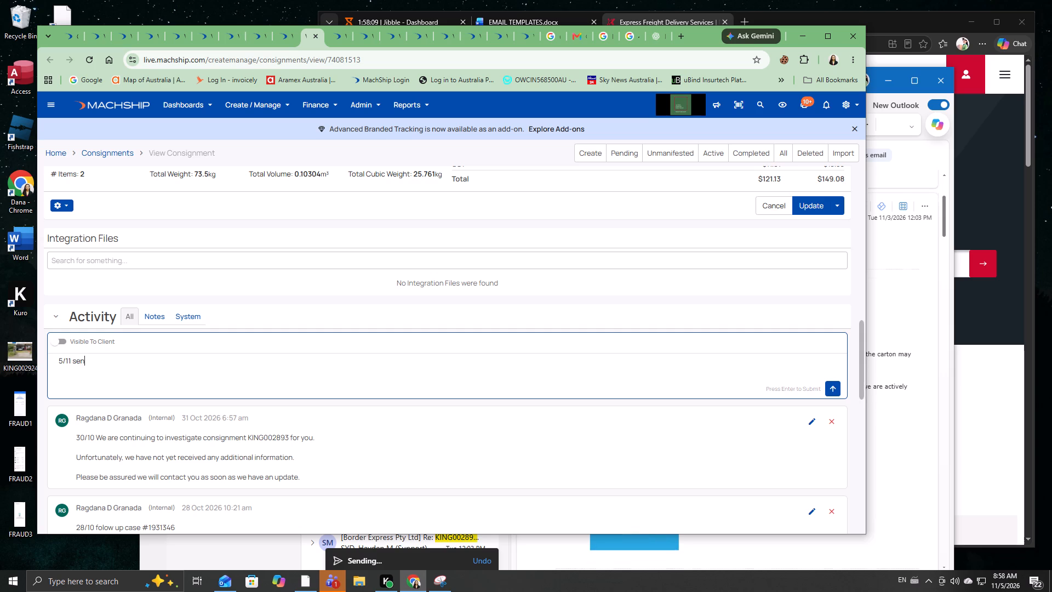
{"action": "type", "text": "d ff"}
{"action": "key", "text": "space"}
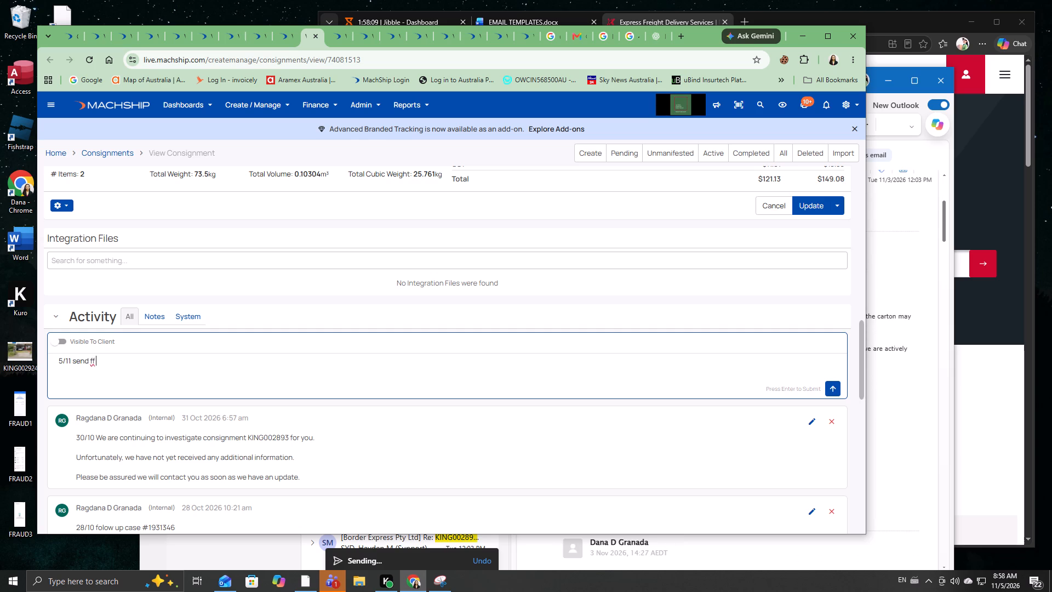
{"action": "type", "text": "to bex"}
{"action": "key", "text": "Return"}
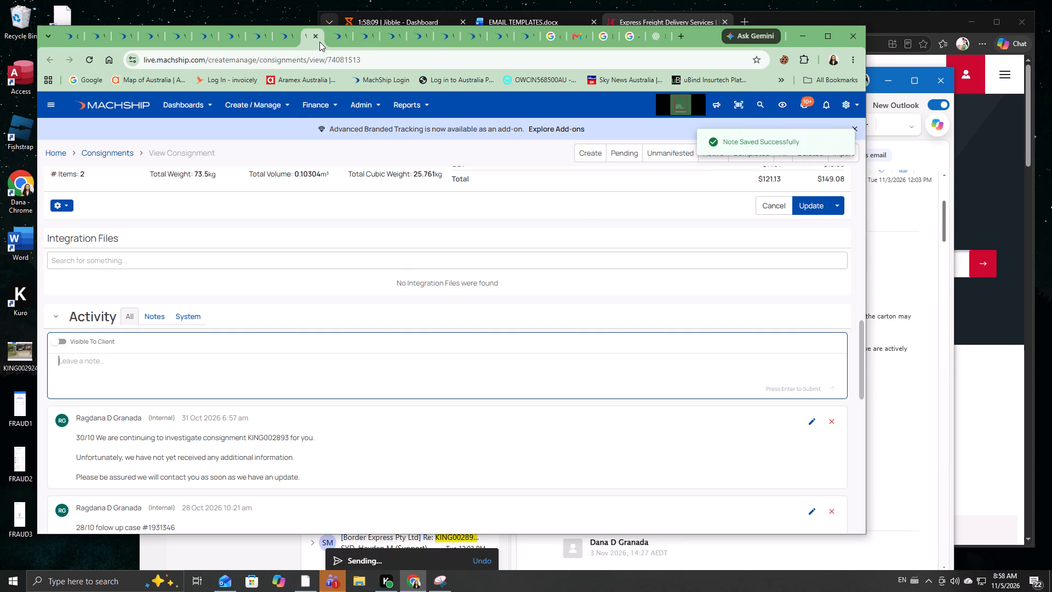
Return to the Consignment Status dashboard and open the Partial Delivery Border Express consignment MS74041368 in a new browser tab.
{"action": "left_click", "coordinate": [65, 33]}
{"action": "scroll", "coordinate": [611, 422], "scroll_direction": "down", "scroll_amount": 6}
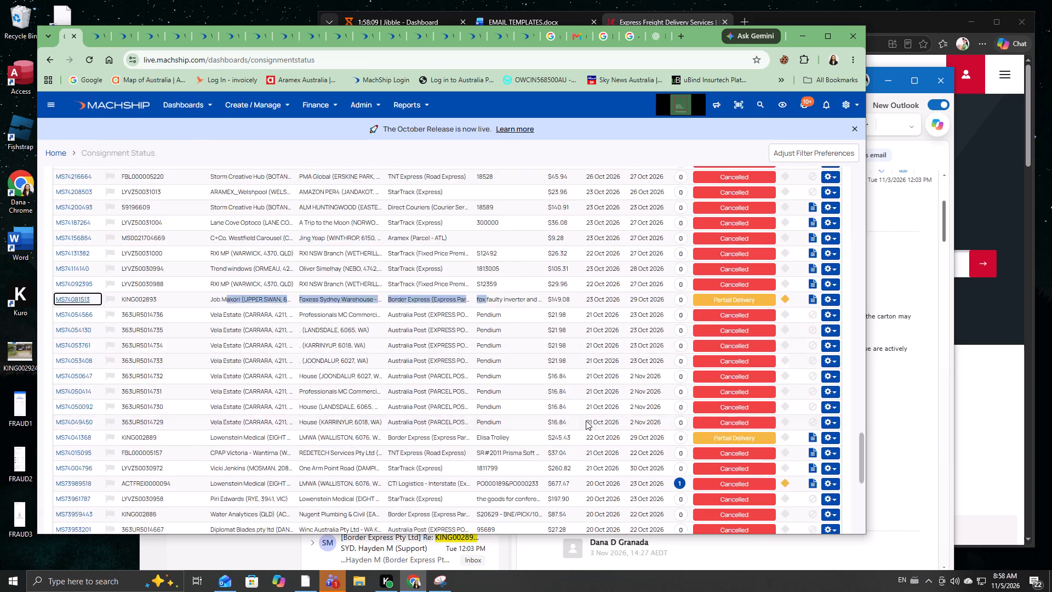
{"action": "scroll", "coordinate": [586, 420], "scroll_direction": "down", "scroll_amount": 7}
{"action": "scroll", "coordinate": [585, 421], "scroll_direction": "up", "scroll_amount": 3}
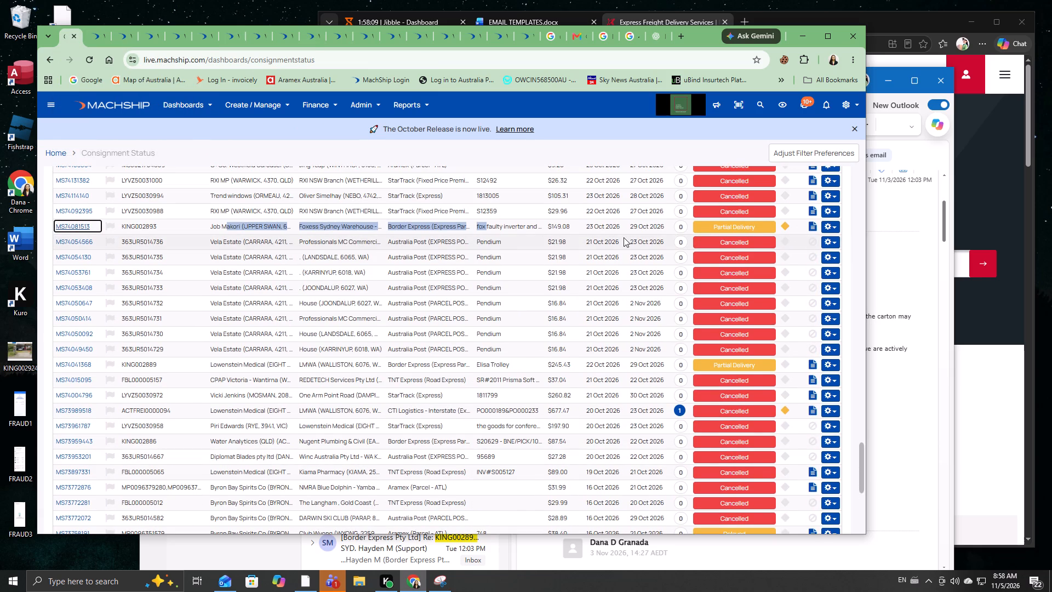
{"action": "left_click_drag", "start_coordinate": [592, 366], "coordinate": [252, 378]}
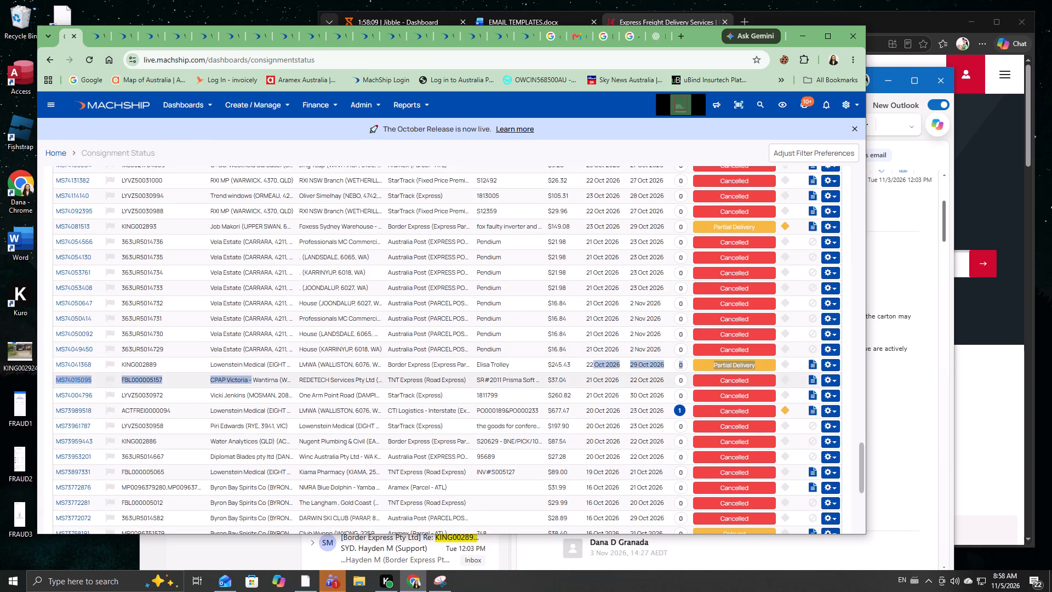
{"action": "left_click", "coordinate": [328, 366]}
{"action": "right_click", "coordinate": [70, 363]}
{"action": "left_click", "coordinate": [182, 374]}
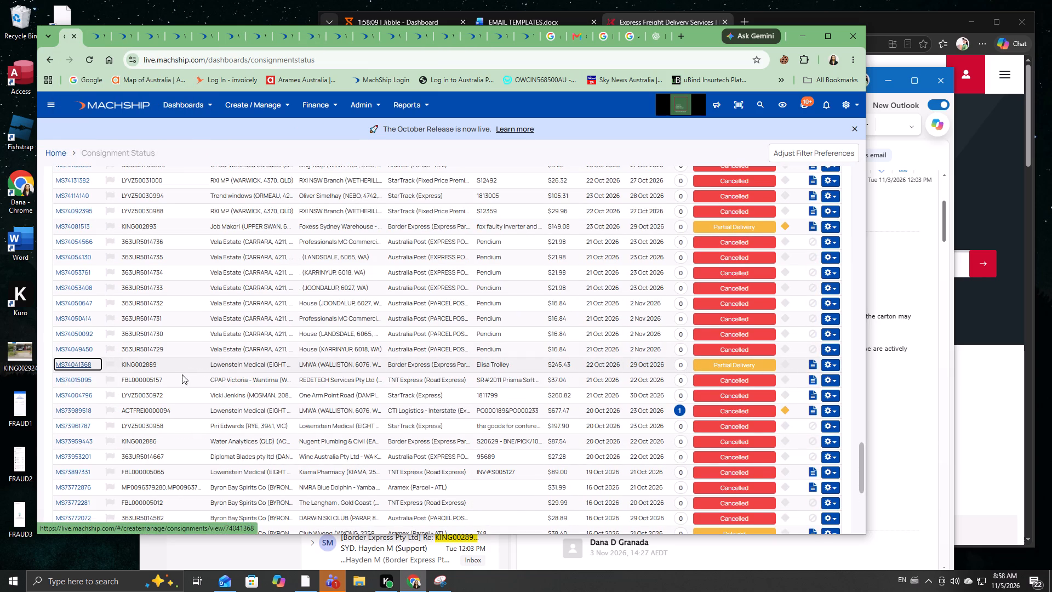
{"action": "scroll", "coordinate": [630, 483], "scroll_direction": "down", "scroll_amount": 6}
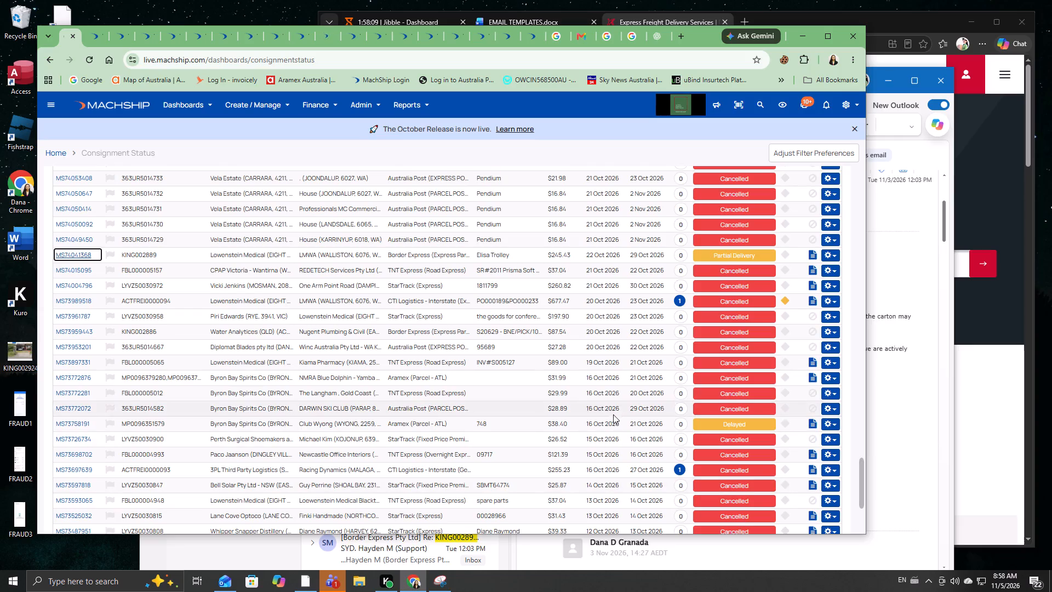
{"action": "left_click_drag", "start_coordinate": [578, 423], "coordinate": [314, 426]}
{"action": "right_click", "coordinate": [67, 425]}
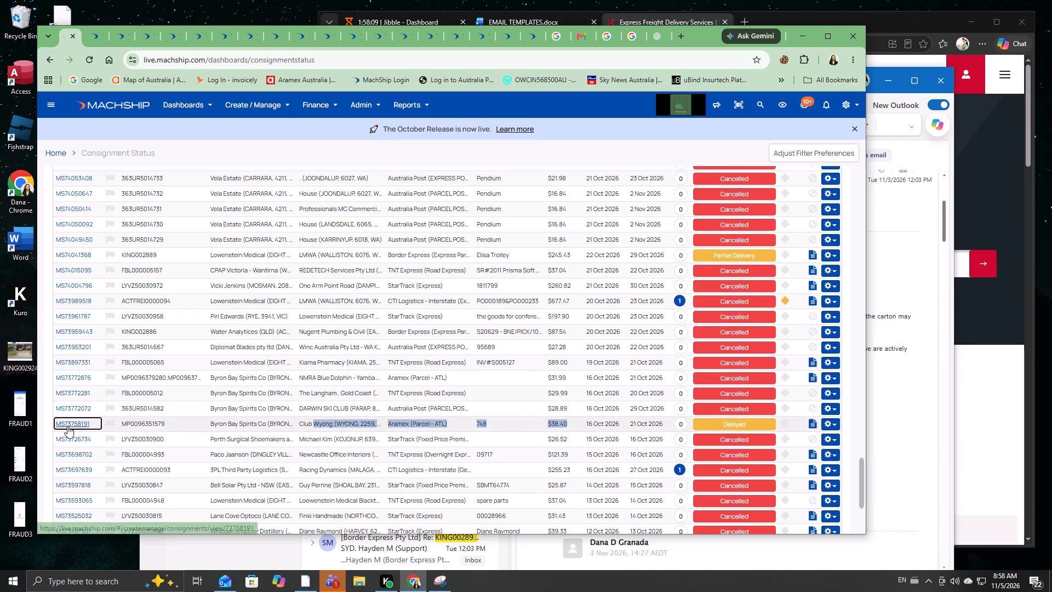
{"action": "left_click", "coordinate": [162, 282]}
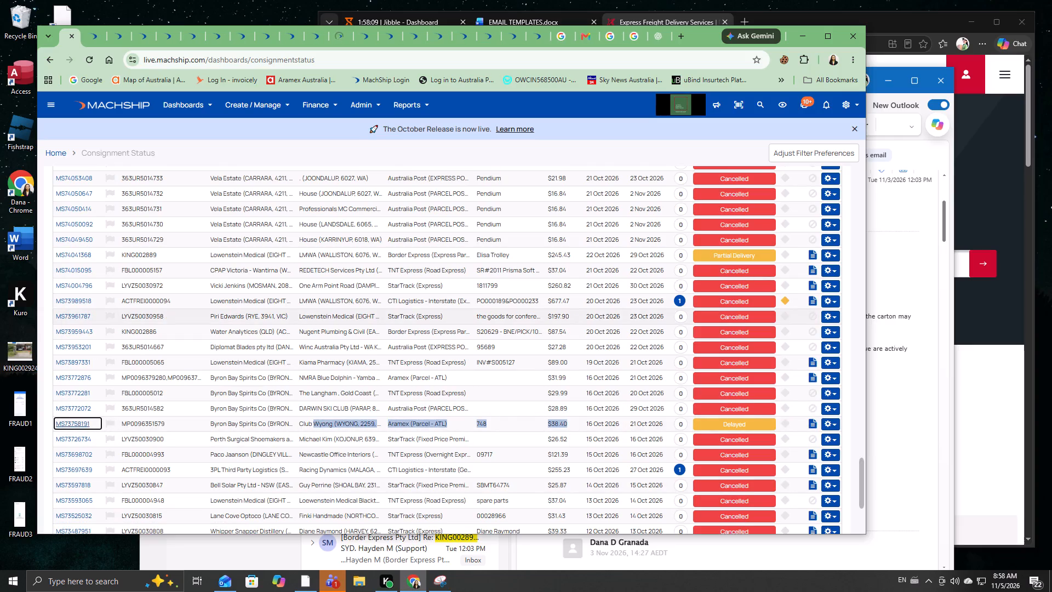
{"action": "left_click", "coordinate": [337, 39]}
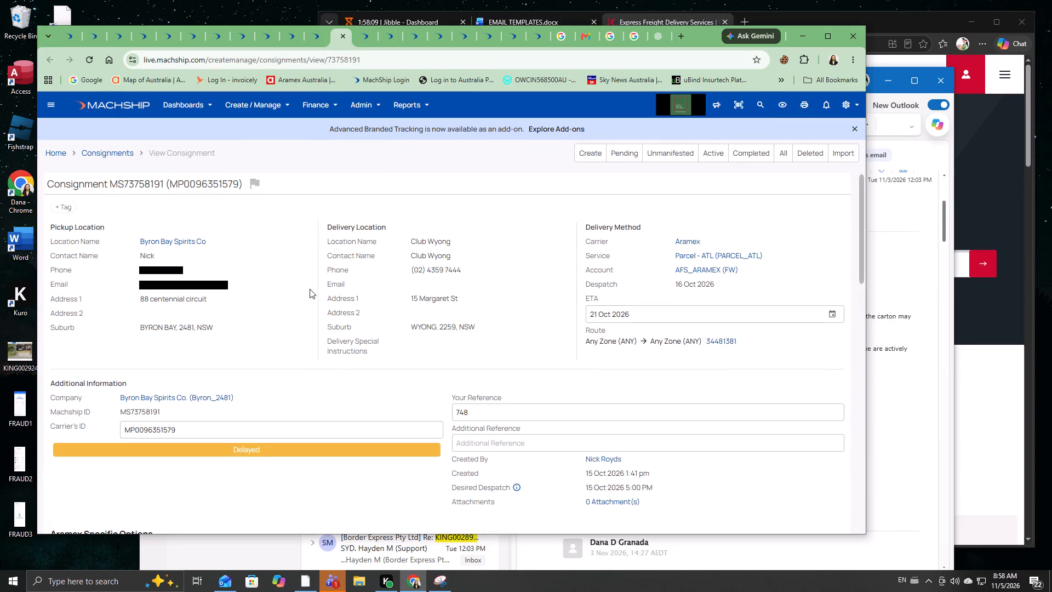
{"action": "scroll", "coordinate": [266, 344], "scroll_direction": "down", "scroll_amount": 20}
{"action": "scroll", "coordinate": [266, 344], "scroll_direction": "down", "scroll_amount": 11}
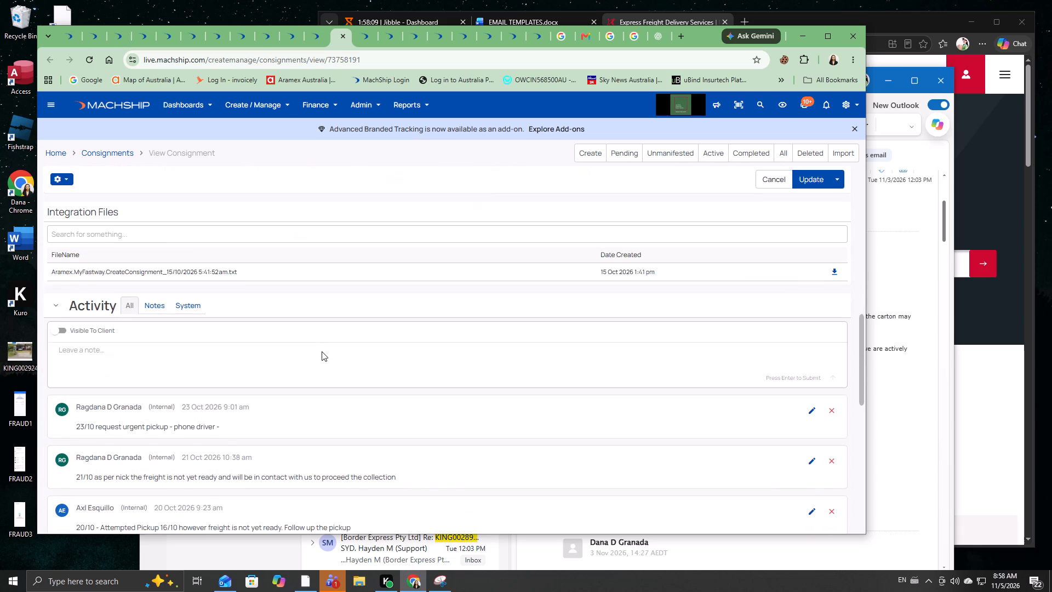
{"action": "scroll", "coordinate": [322, 356], "scroll_direction": "down", "scroll_amount": 3}
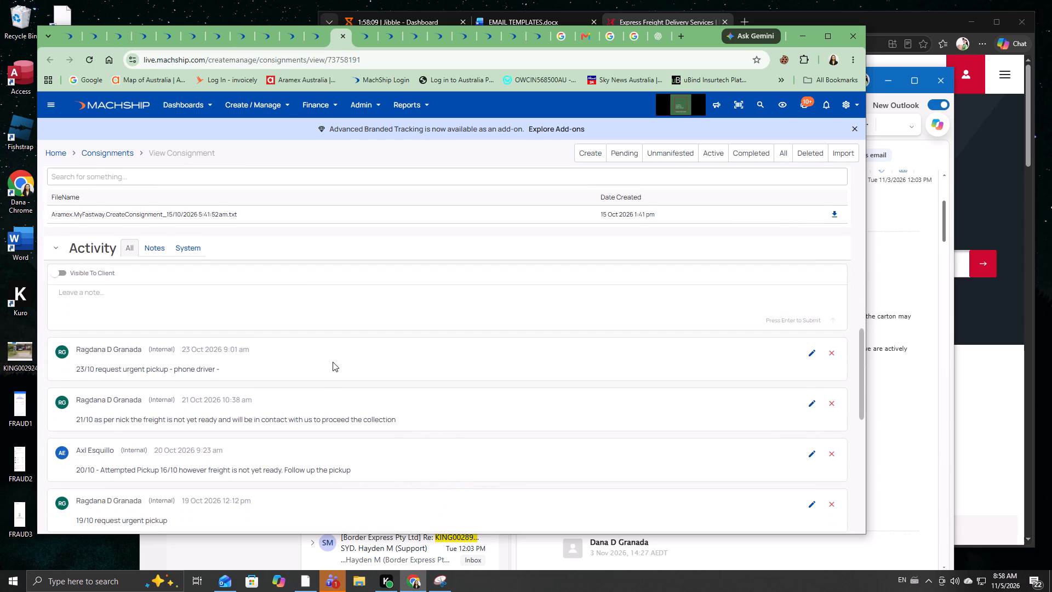
{"action": "left_click", "coordinate": [201, 304]}
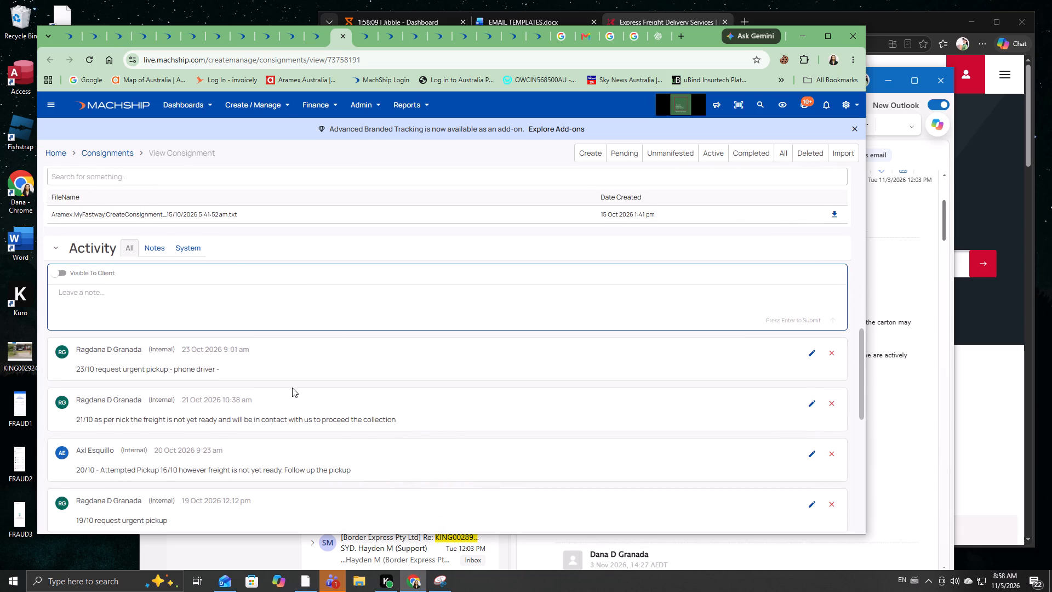
{"action": "scroll", "coordinate": [323, 427], "scroll_direction": "up", "scroll_amount": 20}
{"action": "scroll", "coordinate": [323, 427], "scroll_direction": "up", "scroll_amount": 5}
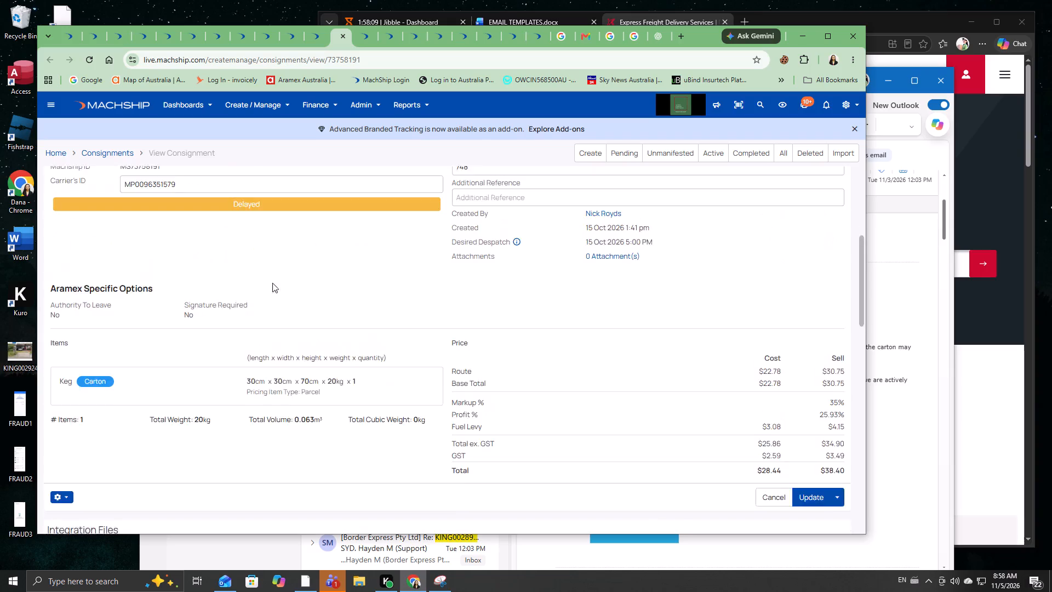
{"action": "scroll", "coordinate": [272, 283], "scroll_direction": "up", "scroll_amount": 10}
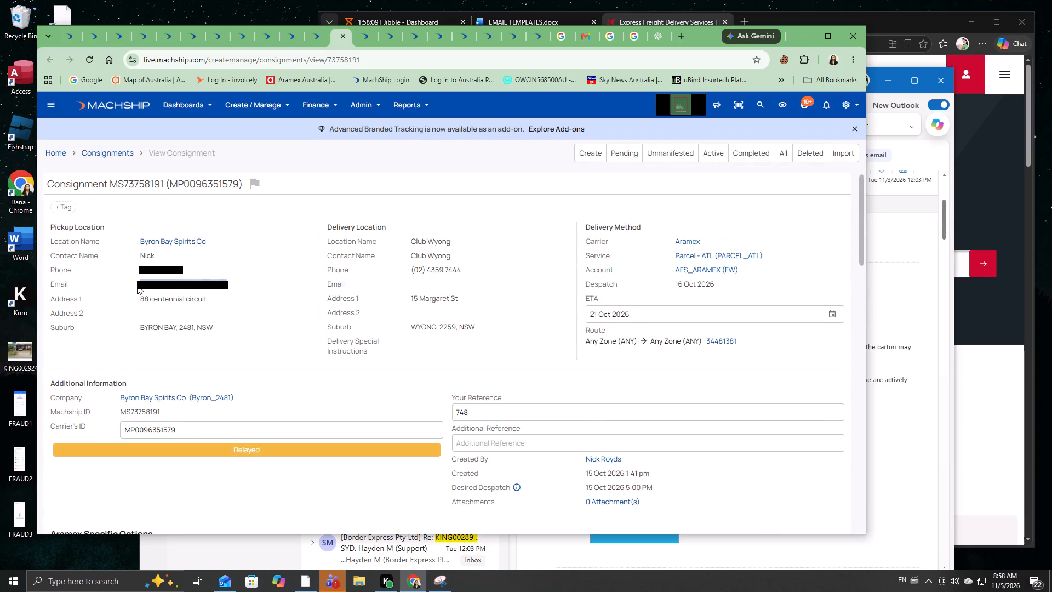
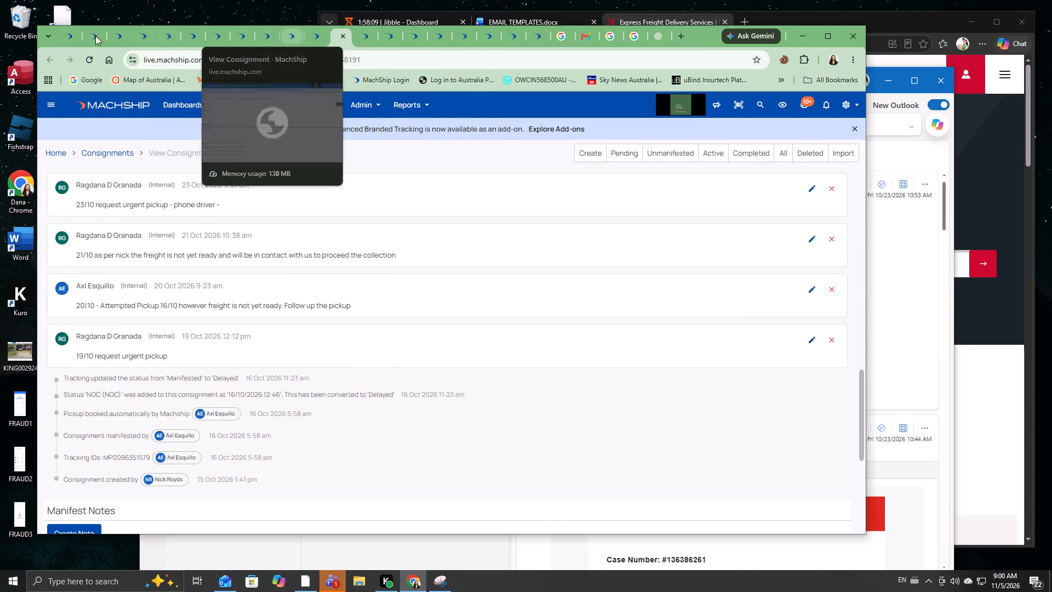
Return to the Consignment Status dashboard, load the remaining results and check them for further exception consignments.
{"action": "left_click", "coordinate": [65, 35]}
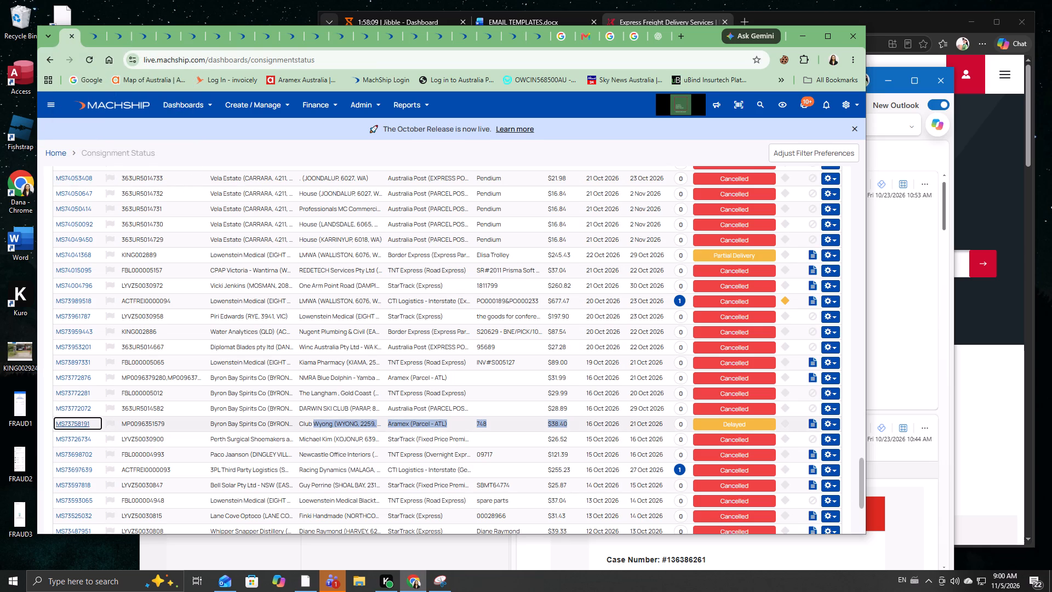
{"action": "scroll", "coordinate": [349, 428], "scroll_direction": "down", "scroll_amount": 11}
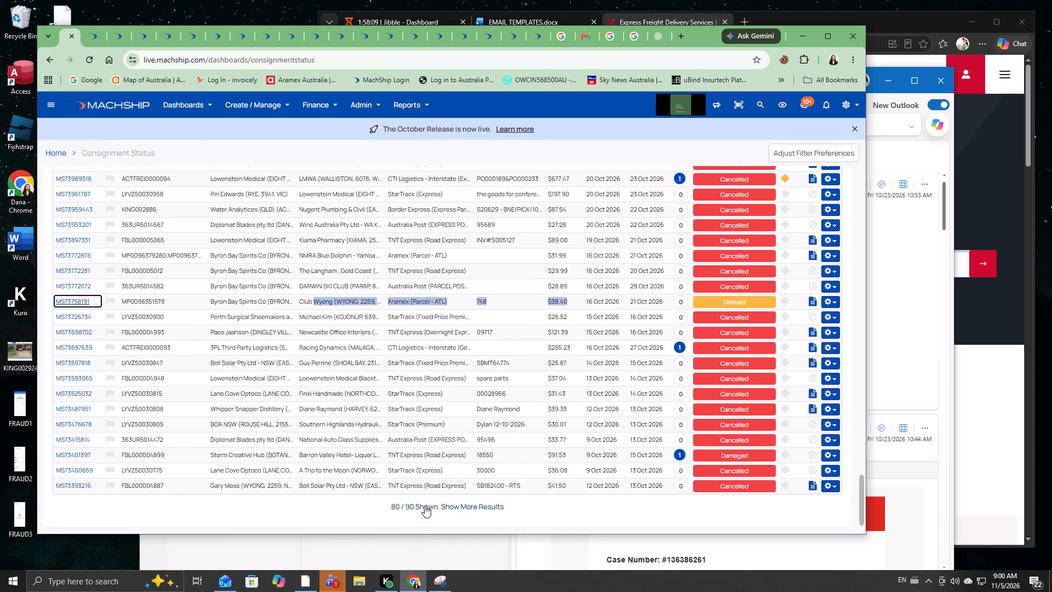
{"action": "left_click", "coordinate": [413, 506]}
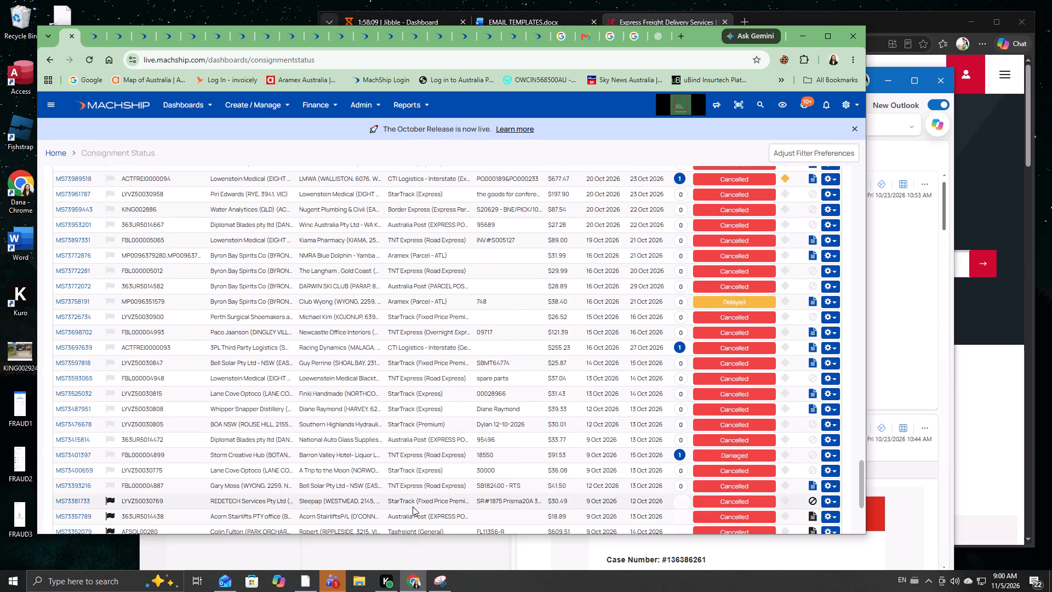
{"action": "scroll", "coordinate": [419, 477], "scroll_direction": "down", "scroll_amount": 18}
{"action": "scroll", "coordinate": [431, 314], "scroll_direction": "up", "scroll_amount": 7}
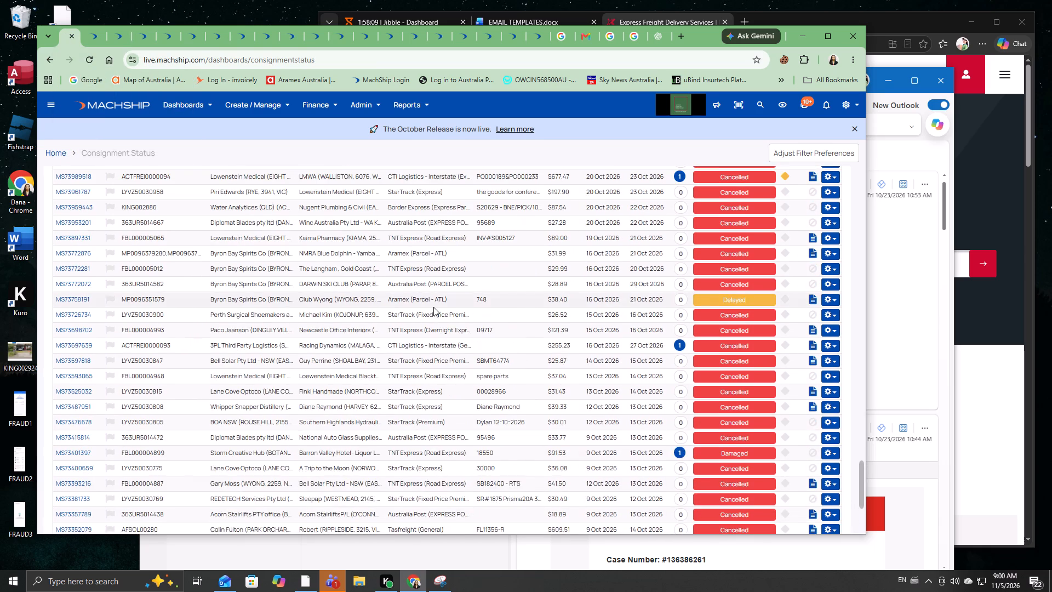
{"action": "scroll", "coordinate": [433, 307], "scroll_direction": "up", "scroll_amount": 3}
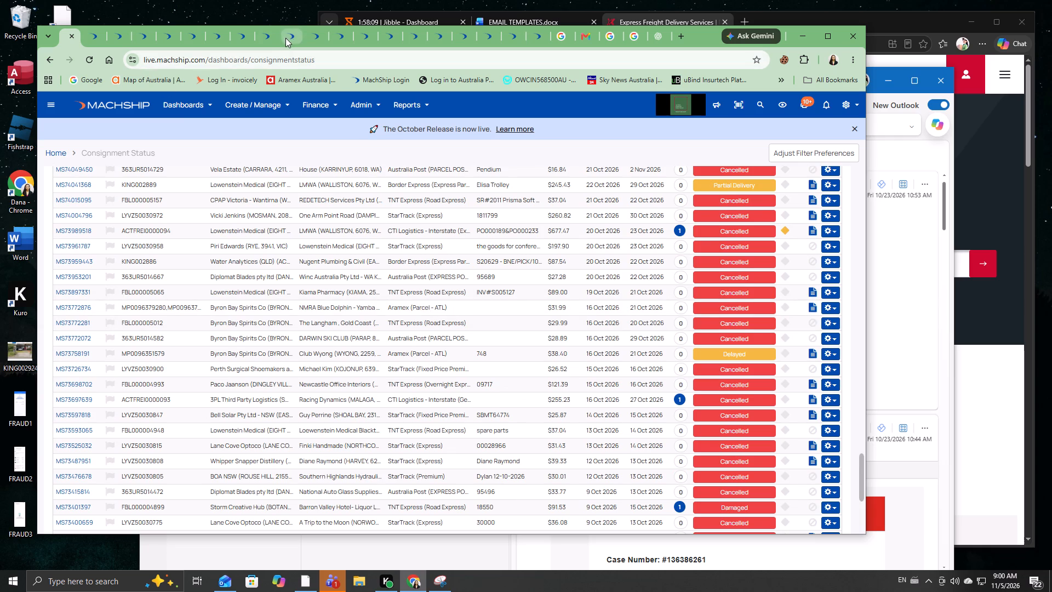
{"action": "left_click", "coordinate": [286, 38]}
{"action": "scroll", "coordinate": [330, 244], "scroll_direction": "up", "scroll_amount": 7}
{"action": "scroll", "coordinate": [341, 217], "scroll_direction": "down", "scroll_amount": 1}
{"action": "scroll", "coordinate": [341, 217], "scroll_direction": "up", "scroll_amount": 5}
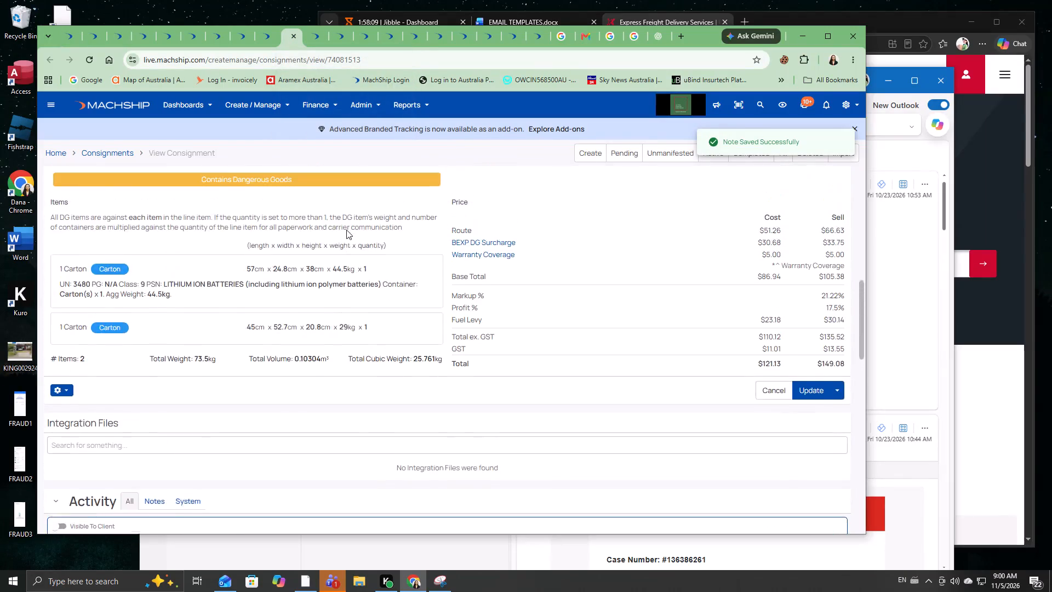
{"action": "scroll", "coordinate": [346, 230], "scroll_direction": "up", "scroll_amount": 20}
{"action": "scroll", "coordinate": [346, 230], "scroll_direction": "up", "scroll_amount": 9}
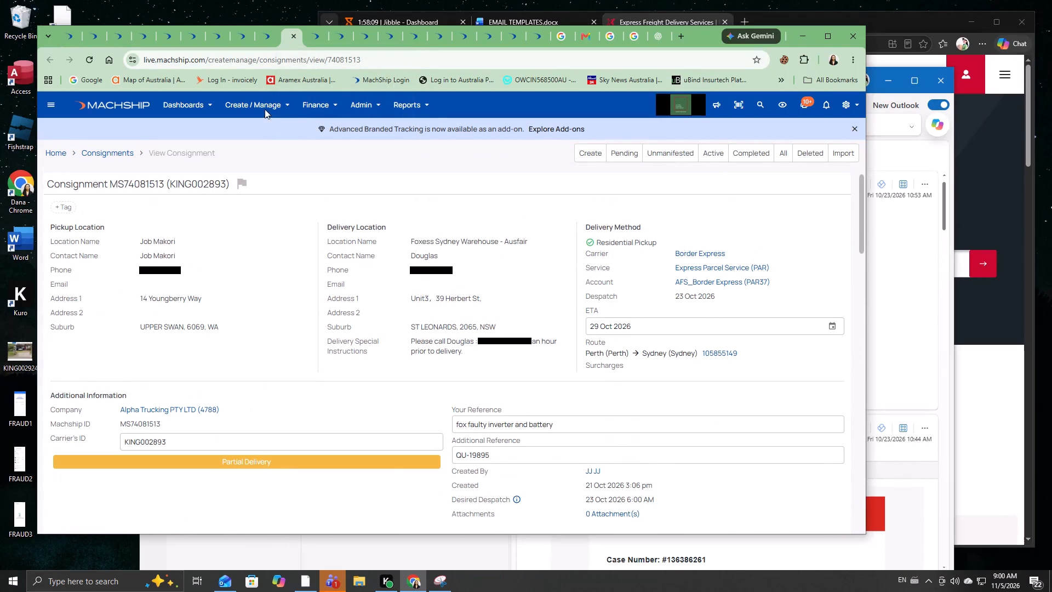
{"action": "left_click", "coordinate": [311, 36]}
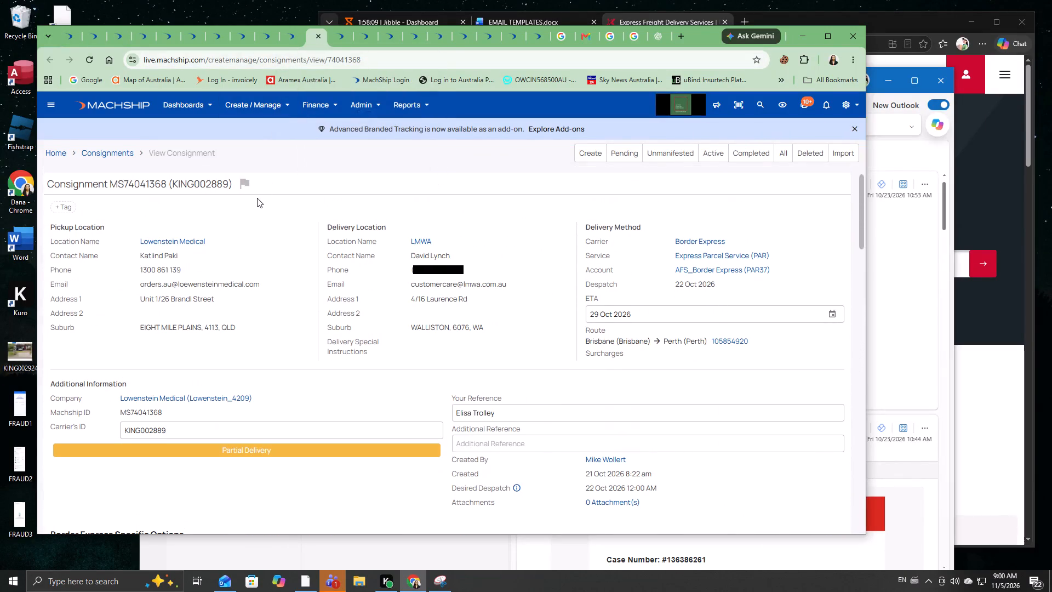
{"action": "left_click", "coordinate": [344, 44]}
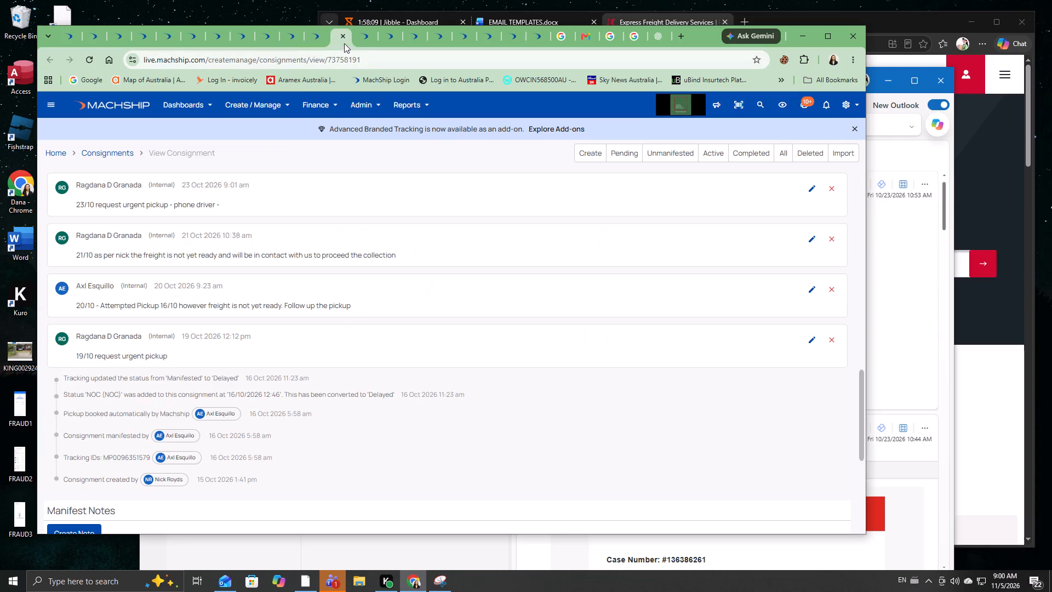
{"action": "scroll", "coordinate": [318, 253], "scroll_direction": "up", "scroll_amount": 20}
{"action": "scroll", "coordinate": [318, 253], "scroll_direction": "up", "scroll_amount": 3}
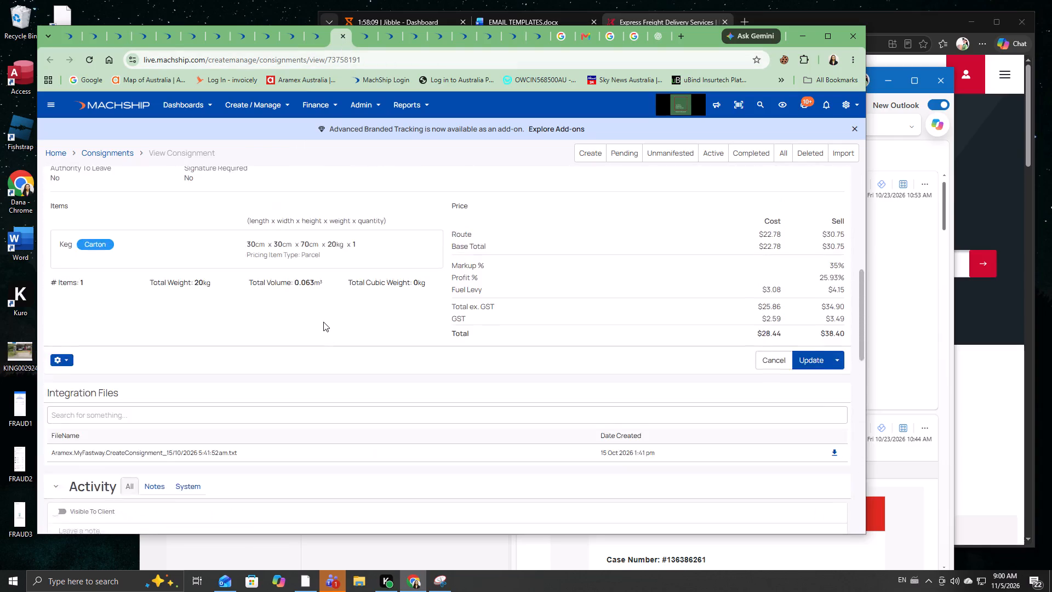
{"action": "scroll", "coordinate": [323, 322], "scroll_direction": "up", "scroll_amount": 20}
{"action": "scroll", "coordinate": [323, 322], "scroll_direction": "up", "scroll_amount": 2}
{"action": "scroll", "coordinate": [267, 328], "scroll_direction": "down", "scroll_amount": 1}
{"action": "scroll", "coordinate": [267, 328], "scroll_direction": "up", "scroll_amount": 10}
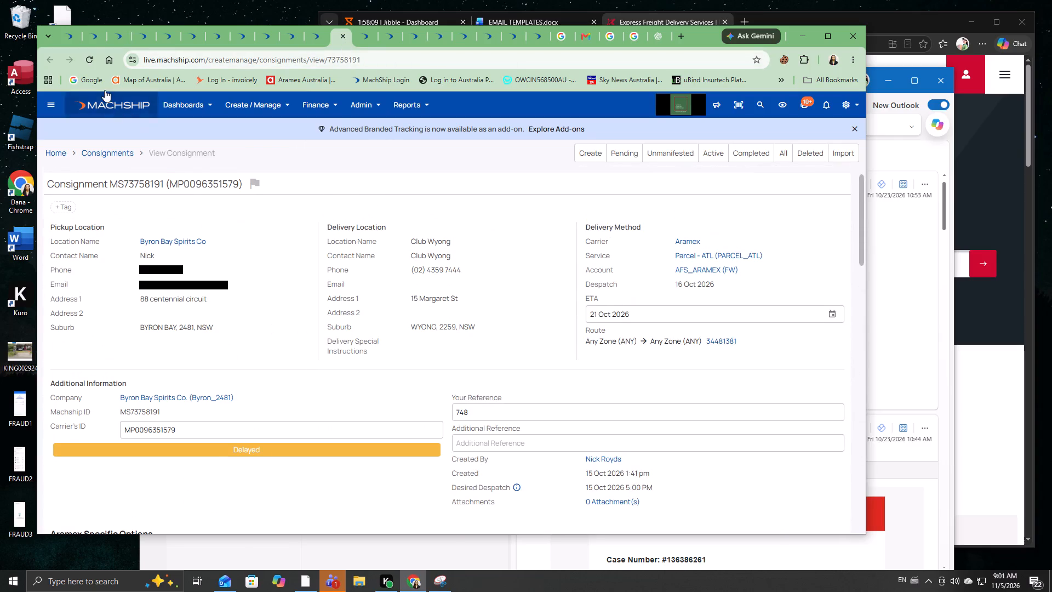
{"action": "left_click", "coordinate": [93, 59]}
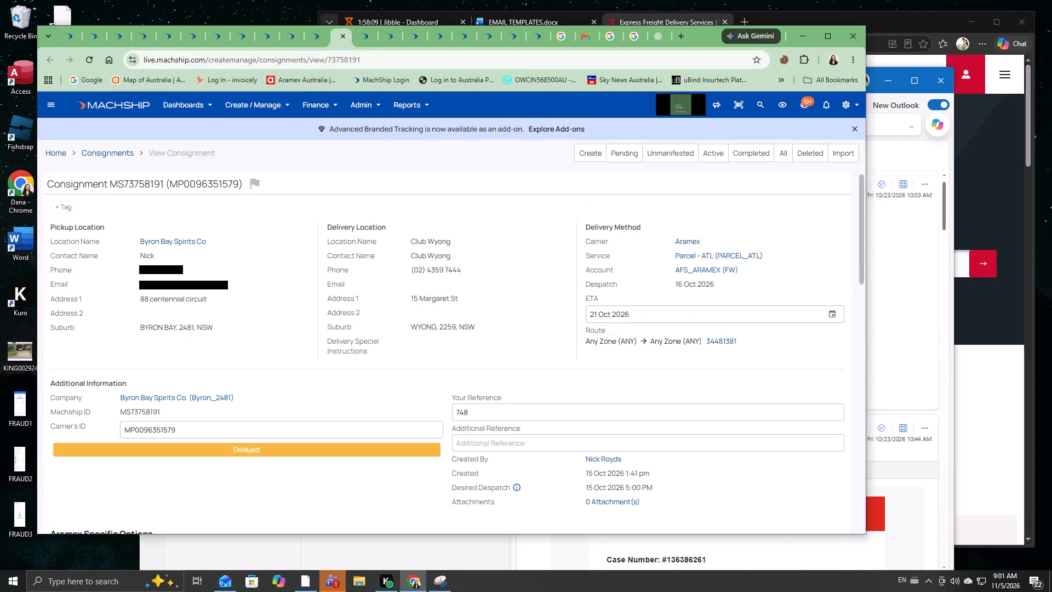
{"action": "scroll", "coordinate": [338, 316], "scroll_direction": "down", "scroll_amount": 20}
{"action": "scroll", "coordinate": [338, 316], "scroll_direction": "down", "scroll_amount": 15}
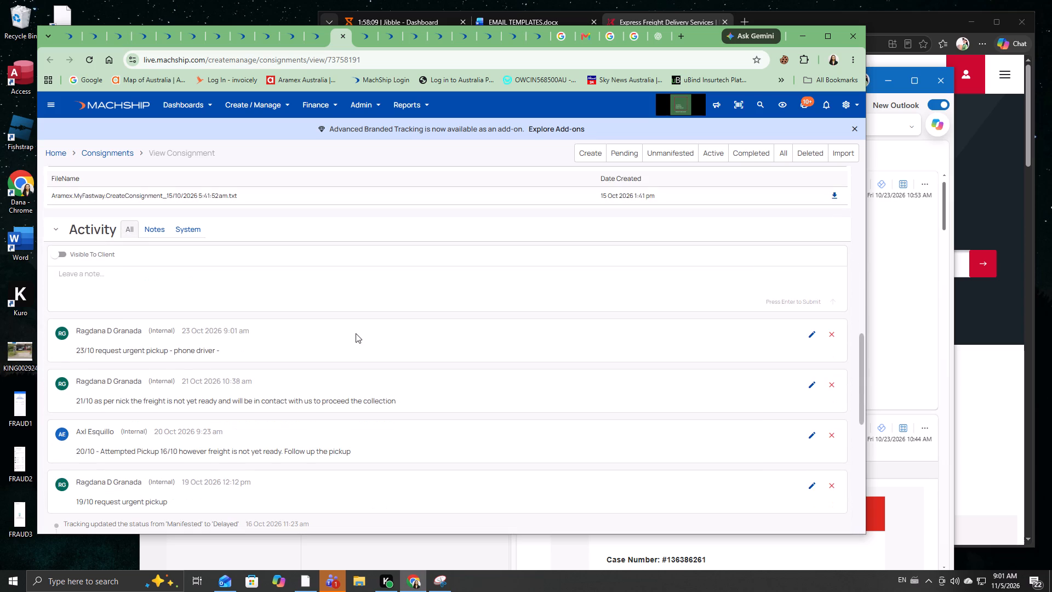
{"action": "left_click", "coordinate": [232, 295]}
{"action": "left_click", "coordinate": [224, 281]}
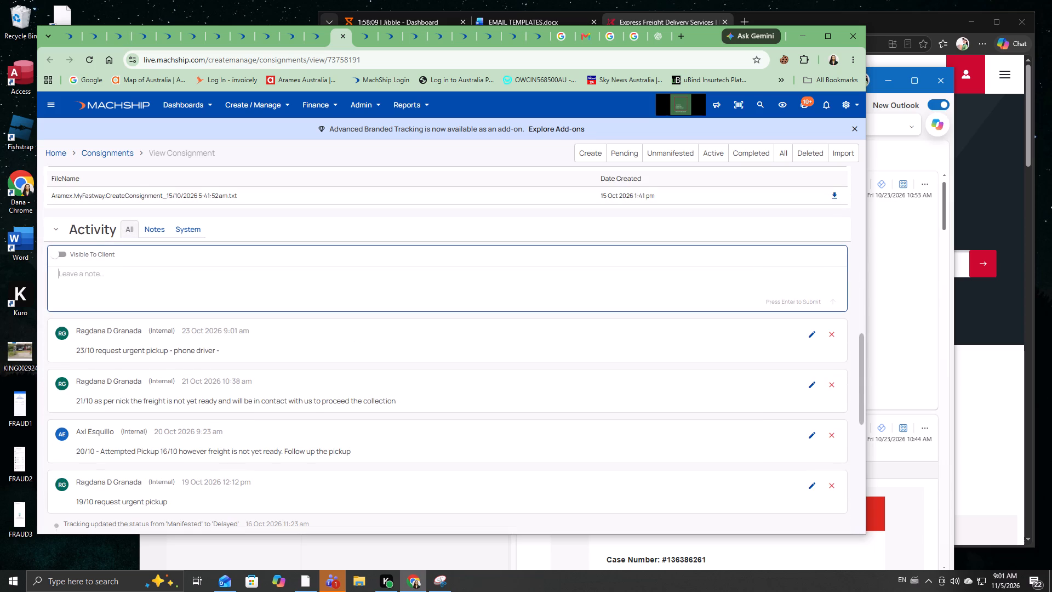
{"action": "type", "text": "5/11 send"}
{"action": "key", "text": "space"}
{"action": "type", "text": "shipper spickup confirmation"}
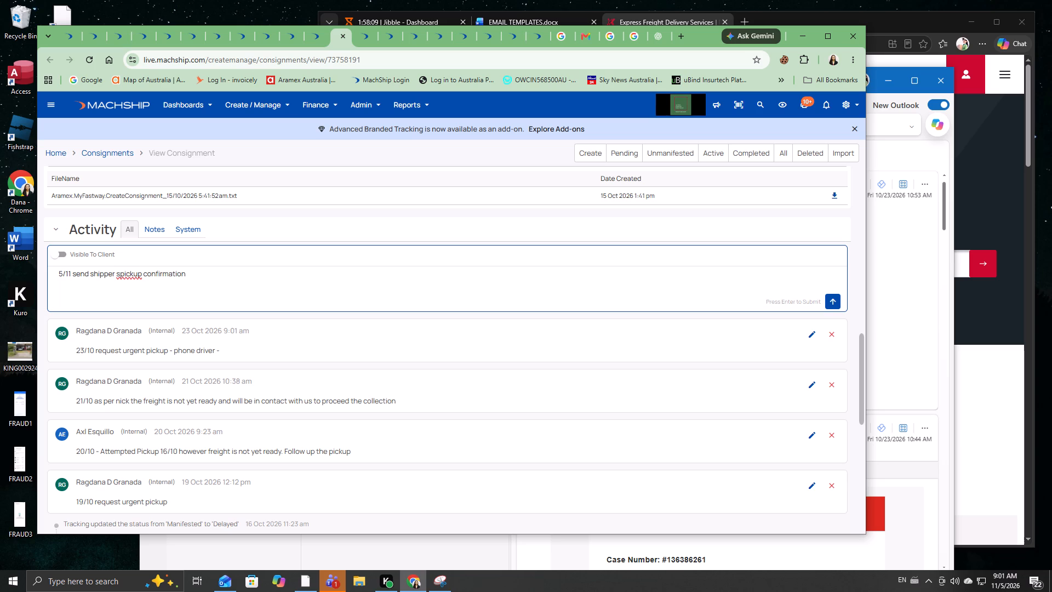
{"action": "left_click", "coordinate": [121, 274]}
{"action": "key", "text": "BackSpace"}
{"action": "left_click", "coordinate": [230, 272]}
{"action": "key", "text": "Return"}
{"action": "left_click", "coordinate": [360, 42]}
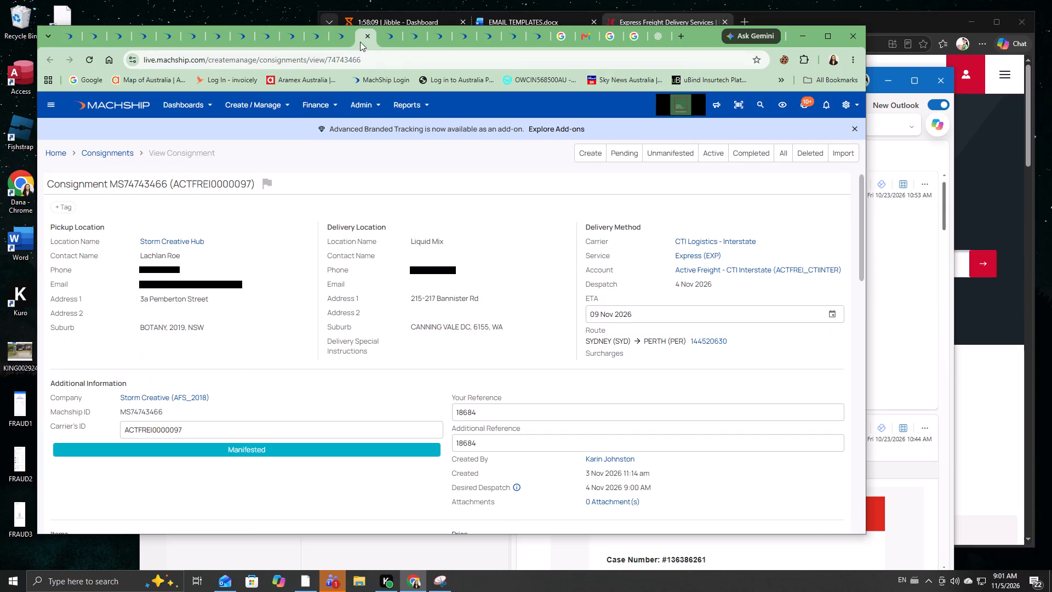
{"action": "left_click", "coordinate": [343, 41]}
{"action": "scroll", "coordinate": [300, 288], "scroll_direction": "up", "scroll_amount": 19}
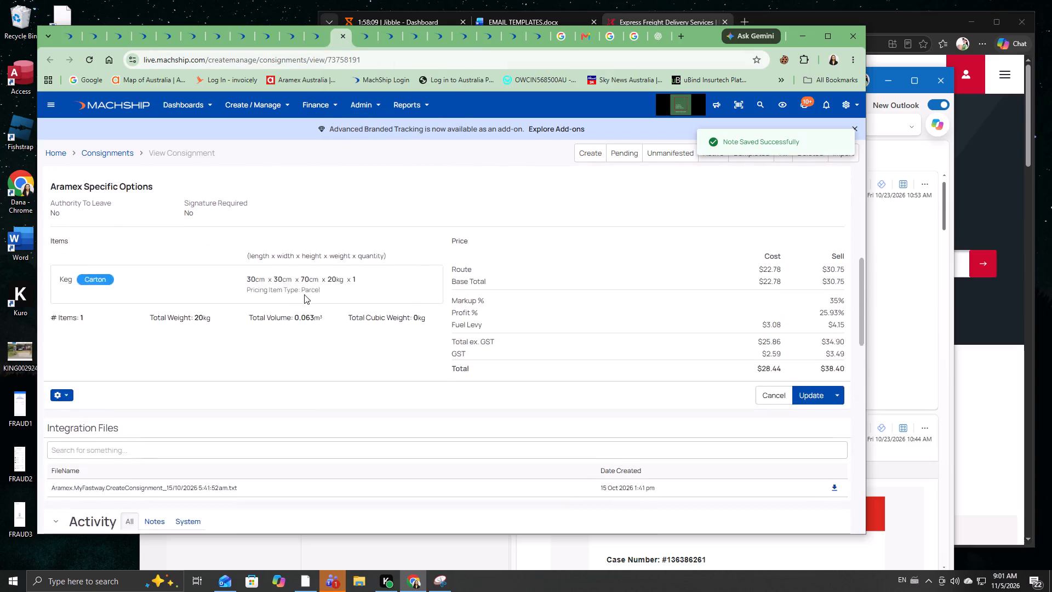
Check the Aramex keg consignment whose note was just saved and close its browser tab.
{"action": "scroll", "coordinate": [304, 294], "scroll_direction": "up", "scroll_amount": 5}
{"action": "scroll", "coordinate": [304, 293], "scroll_direction": "down", "scroll_amount": 1}
{"action": "scroll", "coordinate": [304, 293], "scroll_direction": "up", "scroll_amount": 8}
{"action": "left_click", "coordinate": [341, 39]}
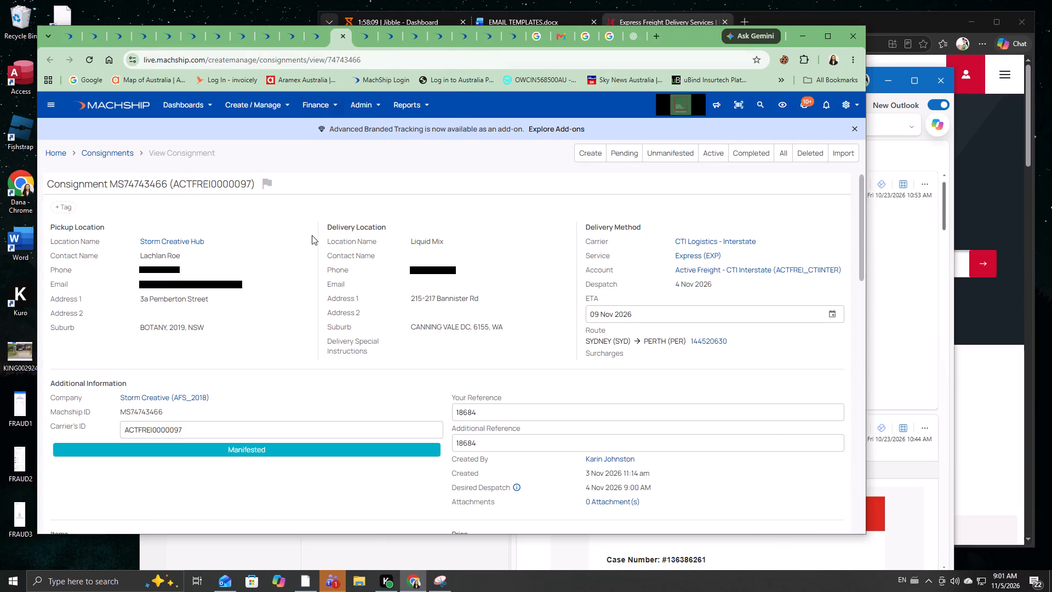
{"action": "left_click", "coordinate": [320, 44]}
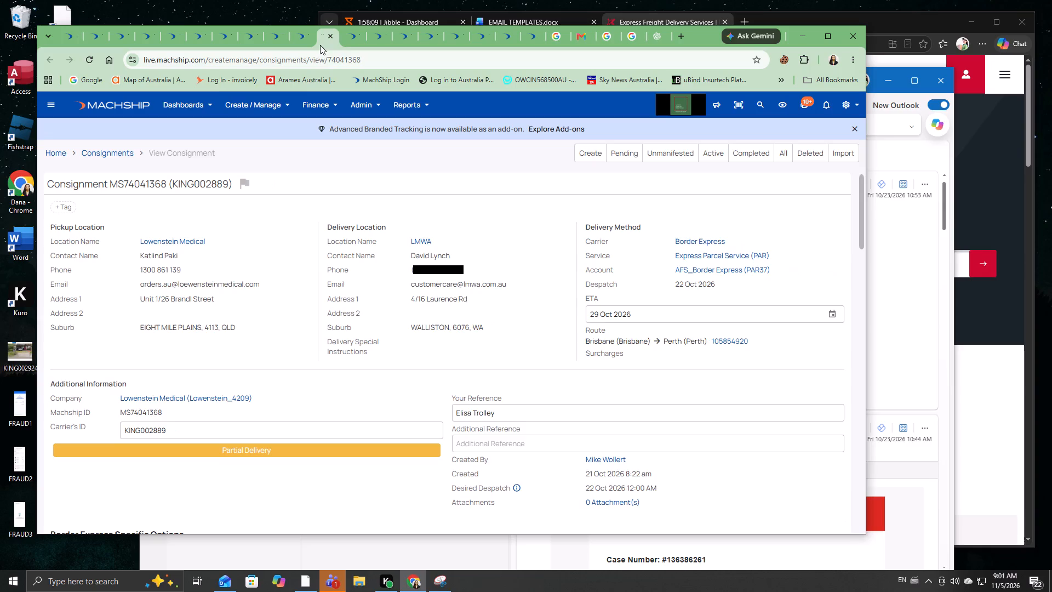
{"action": "scroll", "coordinate": [242, 297], "scroll_direction": "up", "scroll_amount": 1}
{"action": "scroll", "coordinate": [243, 297], "scroll_direction": "down", "scroll_amount": 20}
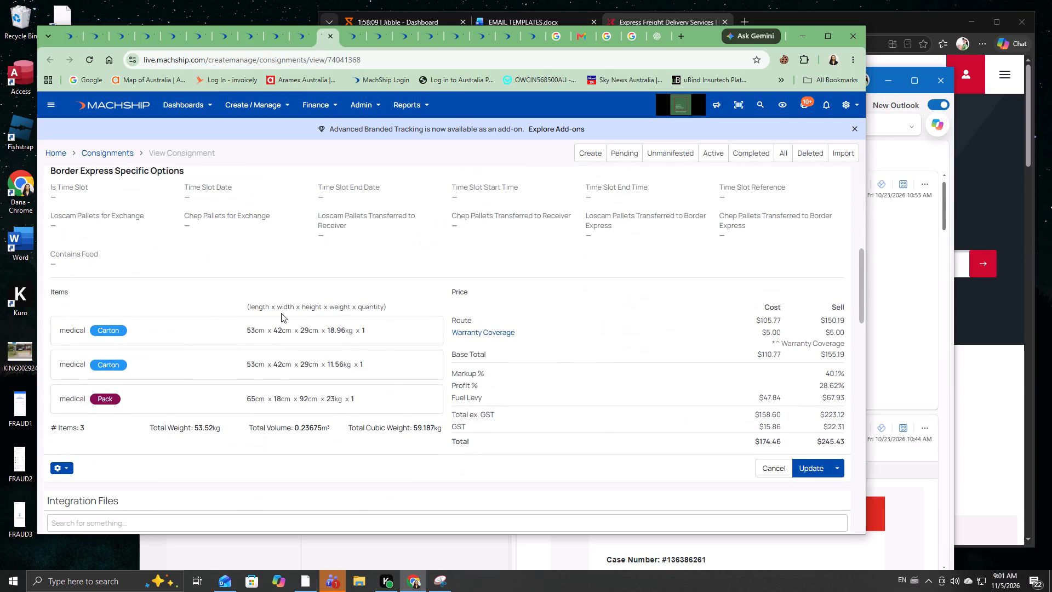
{"action": "scroll", "coordinate": [291, 317], "scroll_direction": "down", "scroll_amount": 16}
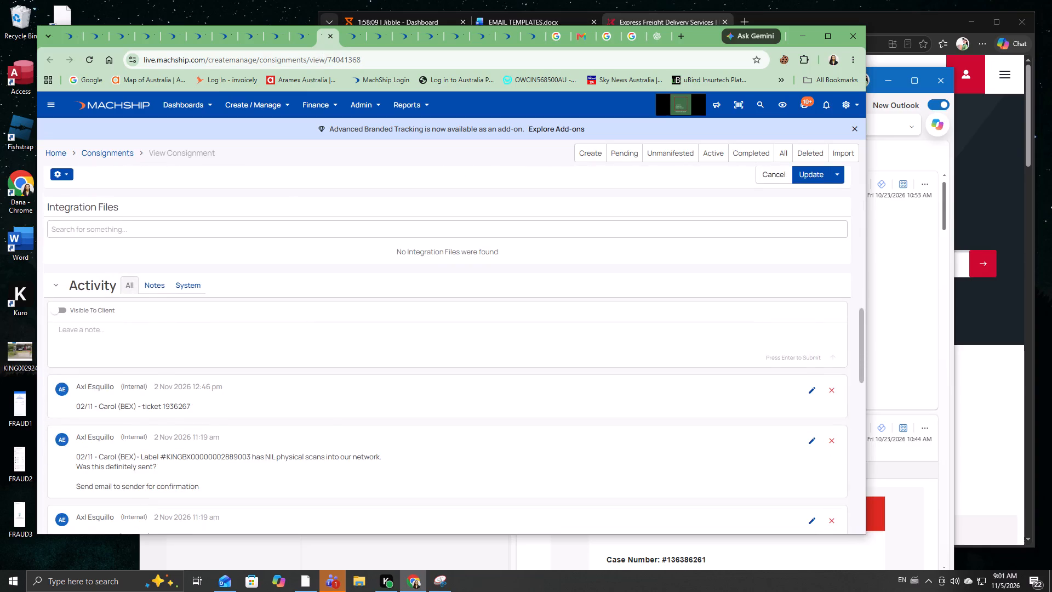
{"action": "double_click", "coordinate": [176, 405]}
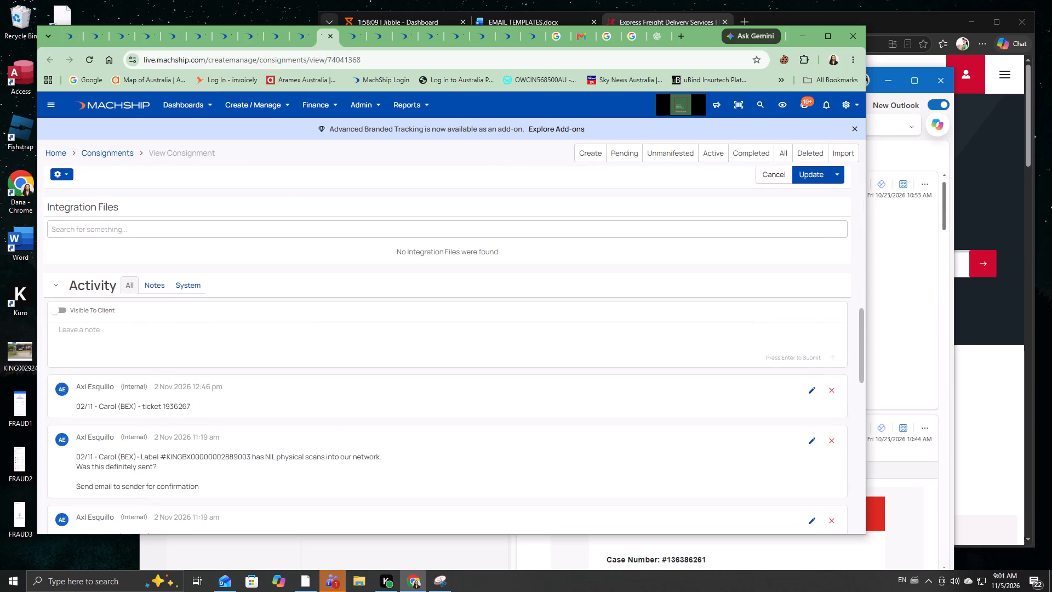
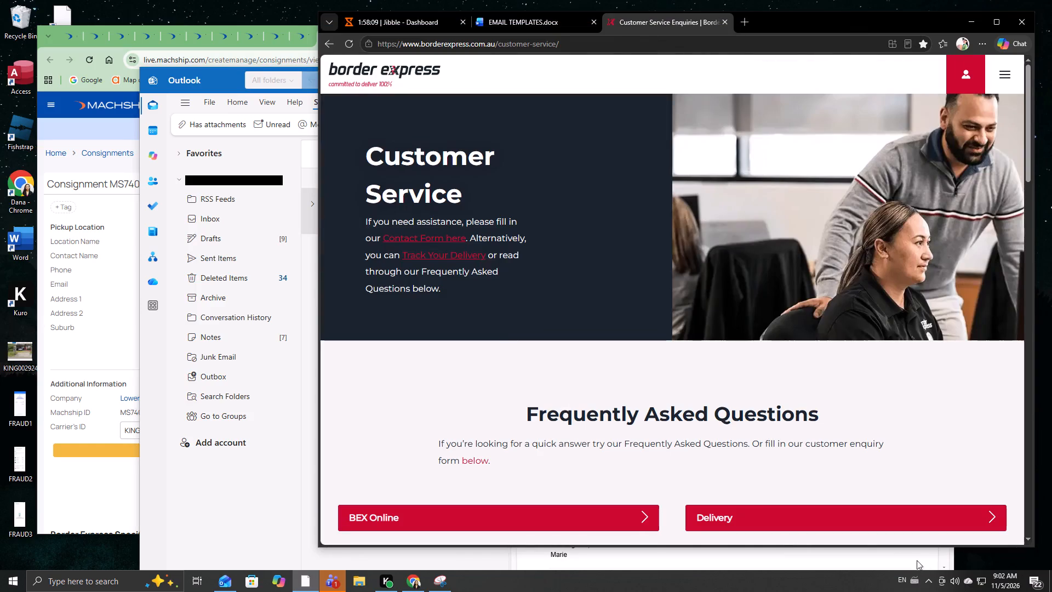
Open the Border Express help desk chat and send the message "agent" to request a customer service agent.
{"action": "scroll", "coordinate": [926, 487], "scroll_direction": "down", "scroll_amount": 6}
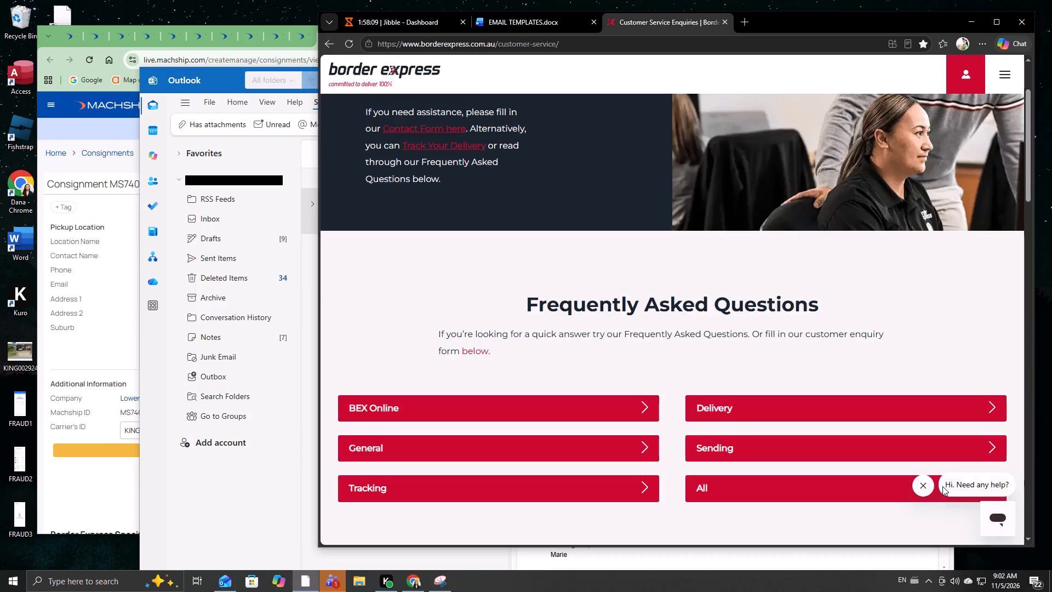
{"action": "left_click", "coordinate": [994, 530]}
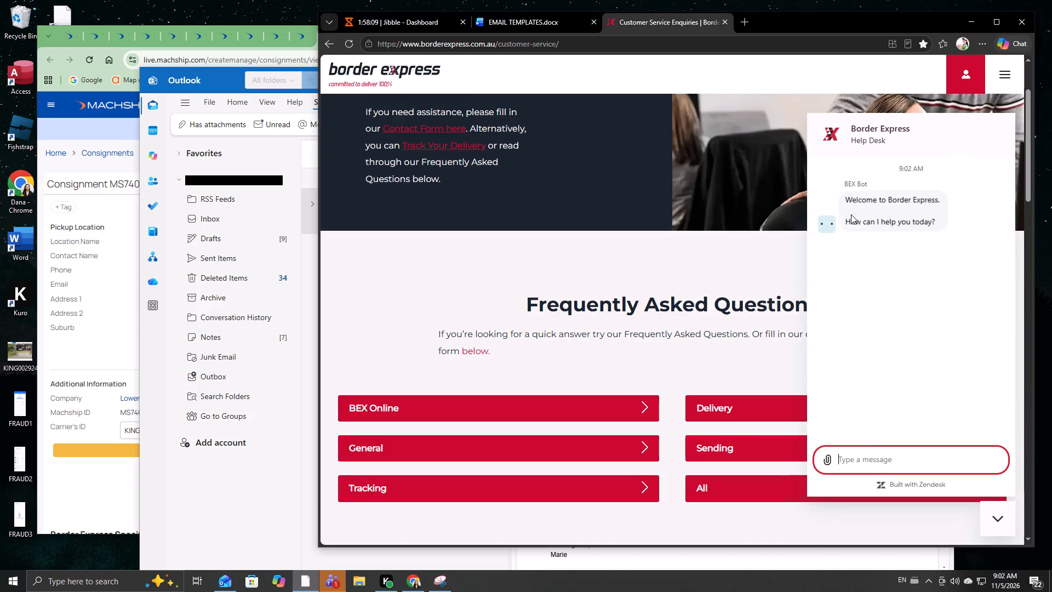
{"action": "left_click", "coordinate": [884, 456]}
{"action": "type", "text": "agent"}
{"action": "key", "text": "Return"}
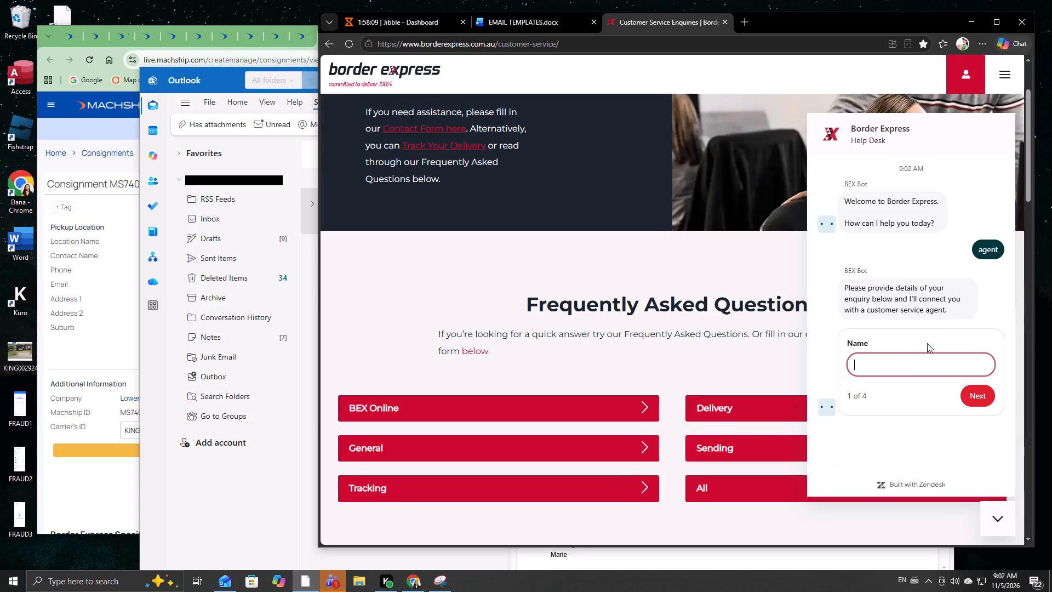
Fill in the chat enquiry form's contact name and email from the saved details, advancing past both fields.
{"action": "left_click", "coordinate": [910, 361]}
{"action": "left_click", "coordinate": [895, 434]}
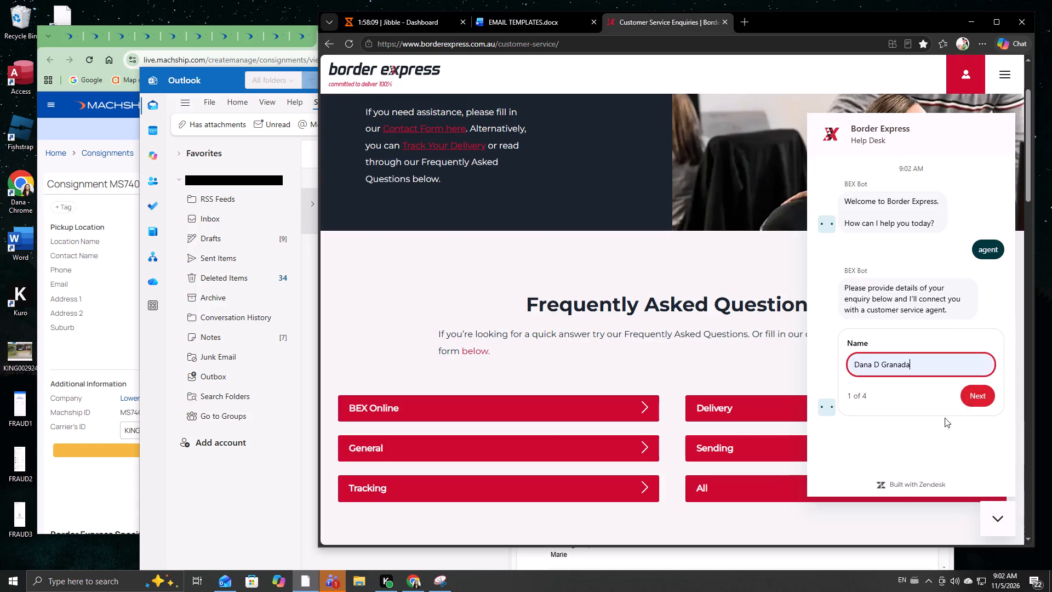
{"action": "left_click", "coordinate": [970, 400]}
{"action": "left_click", "coordinate": [952, 408]}
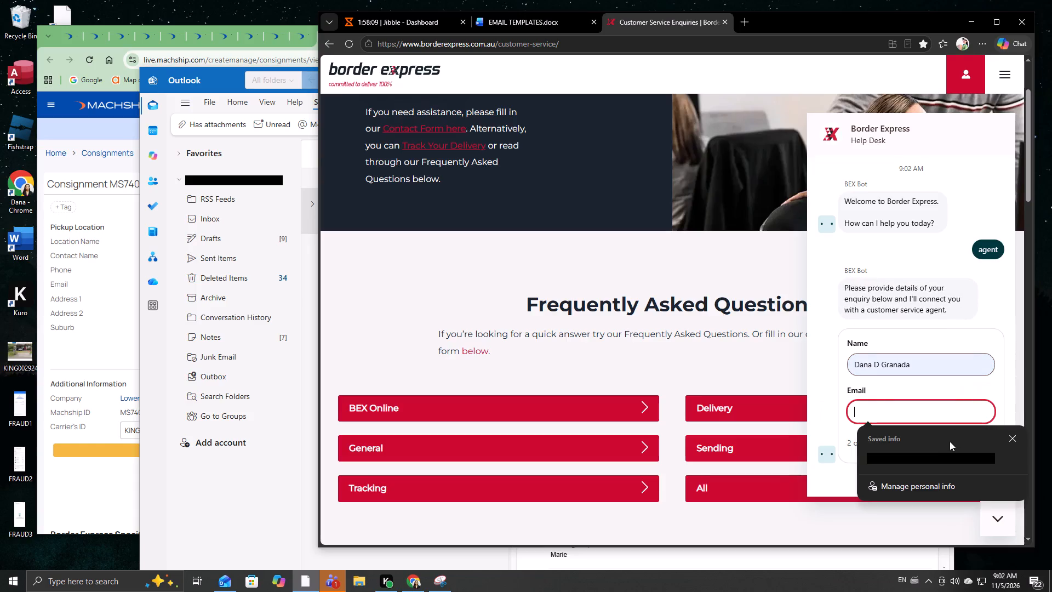
{"action": "left_click", "coordinate": [948, 454]}
{"action": "left_click", "coordinate": [991, 439]}
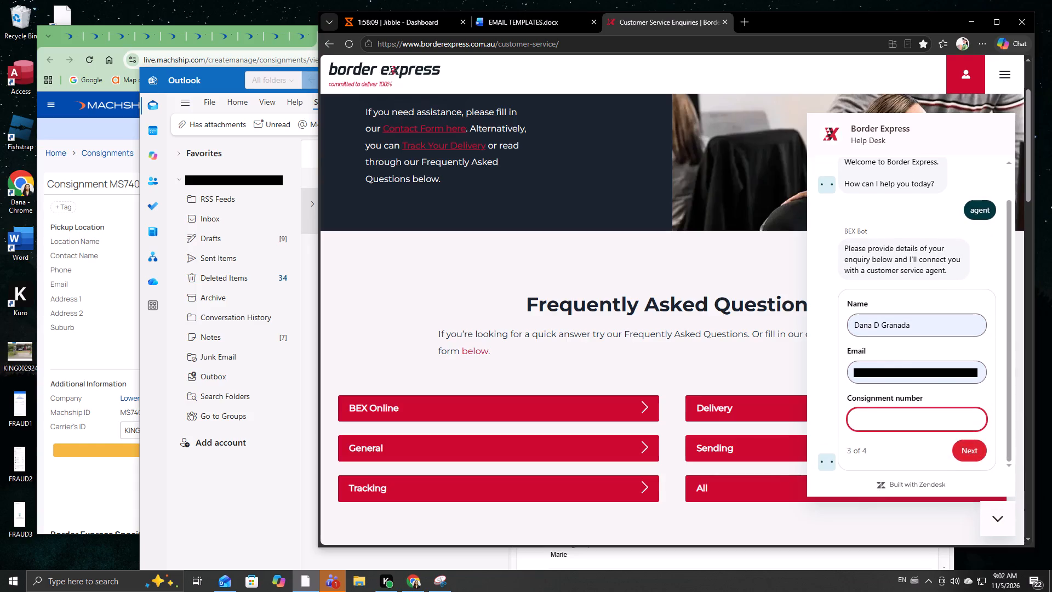
{"action": "left_click", "coordinate": [931, 417]}
{"action": "left_click", "coordinate": [115, 294]}
{"action": "double_click", "coordinate": [209, 178]}
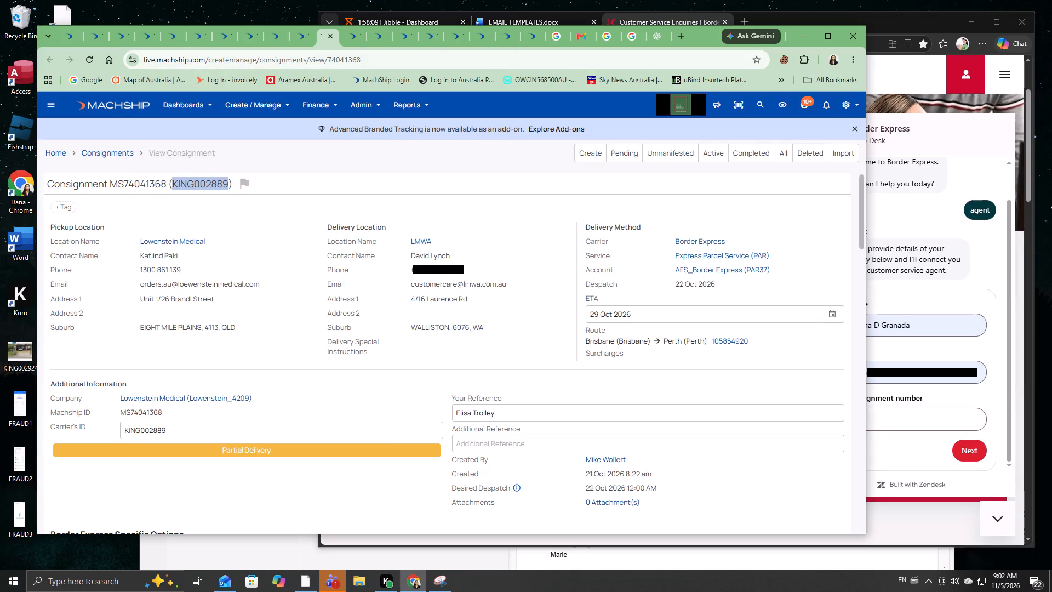
{"action": "key", "text": "ctrl+c"}
{"action": "left_click", "coordinate": [900, 413]}
{"action": "key", "text": "ctrl+v"}
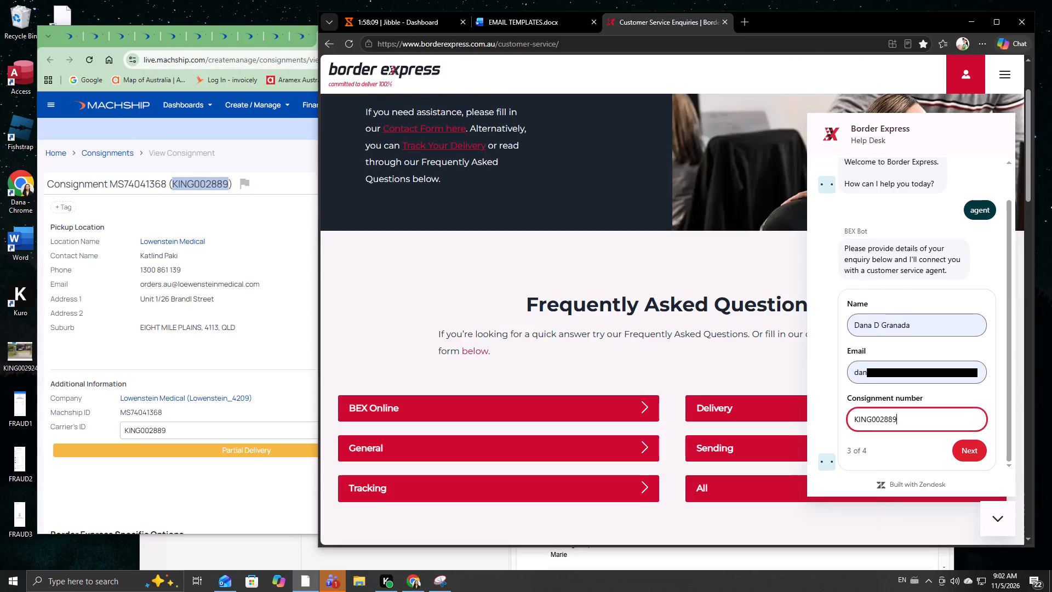
{"action": "left_click", "coordinate": [973, 446]}
Set the enquiry type to "Its about something else" and submit the chat enquiry form.
{"action": "left_click", "coordinate": [950, 426]}
{"action": "scroll", "coordinate": [941, 340], "scroll_direction": "down", "scroll_amount": 6}
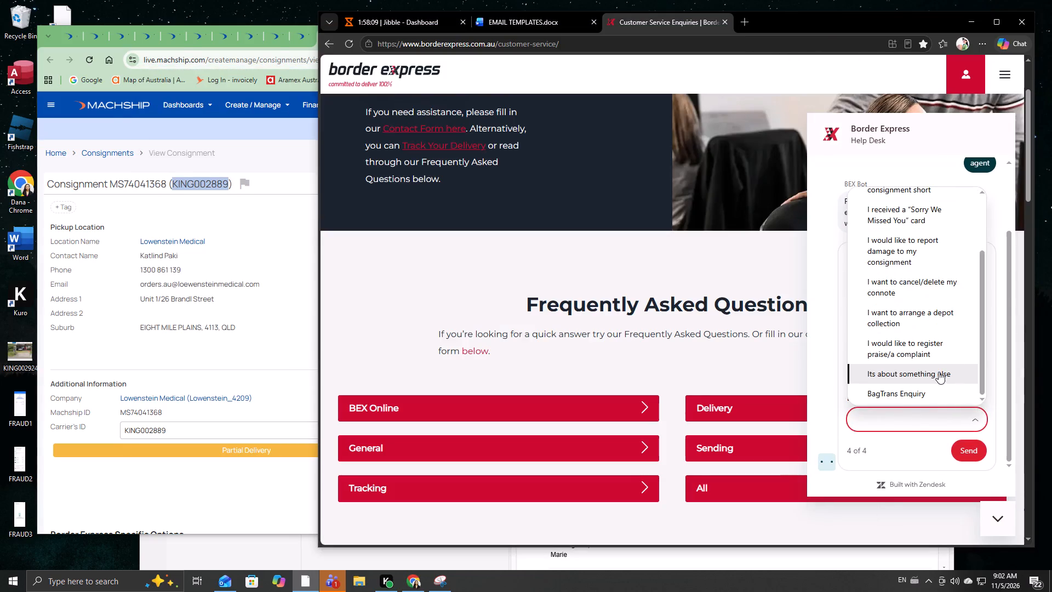
{"action": "left_click", "coordinate": [939, 372]}
{"action": "left_click", "coordinate": [963, 449]}
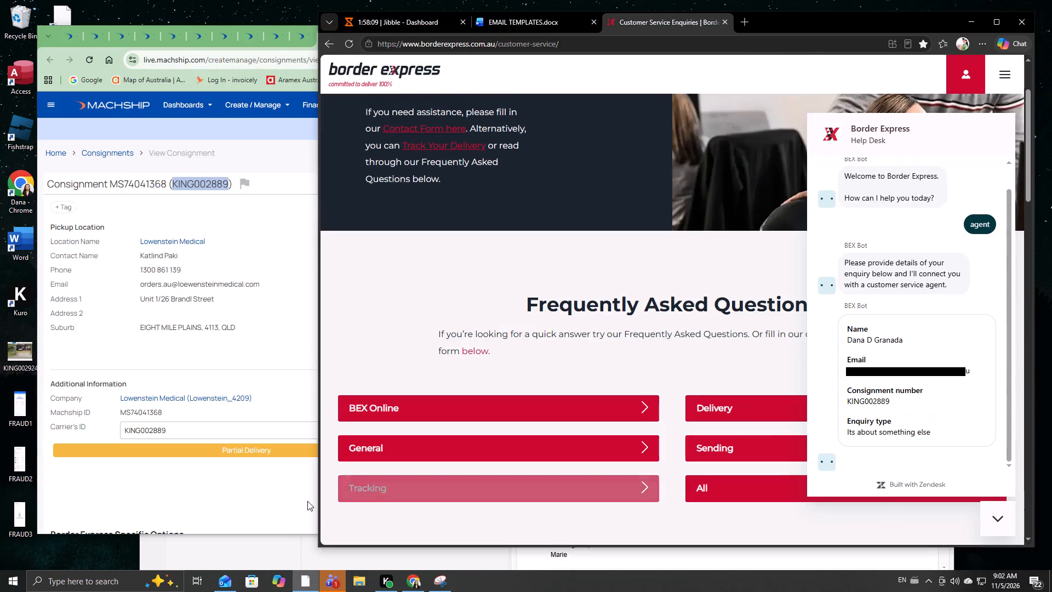
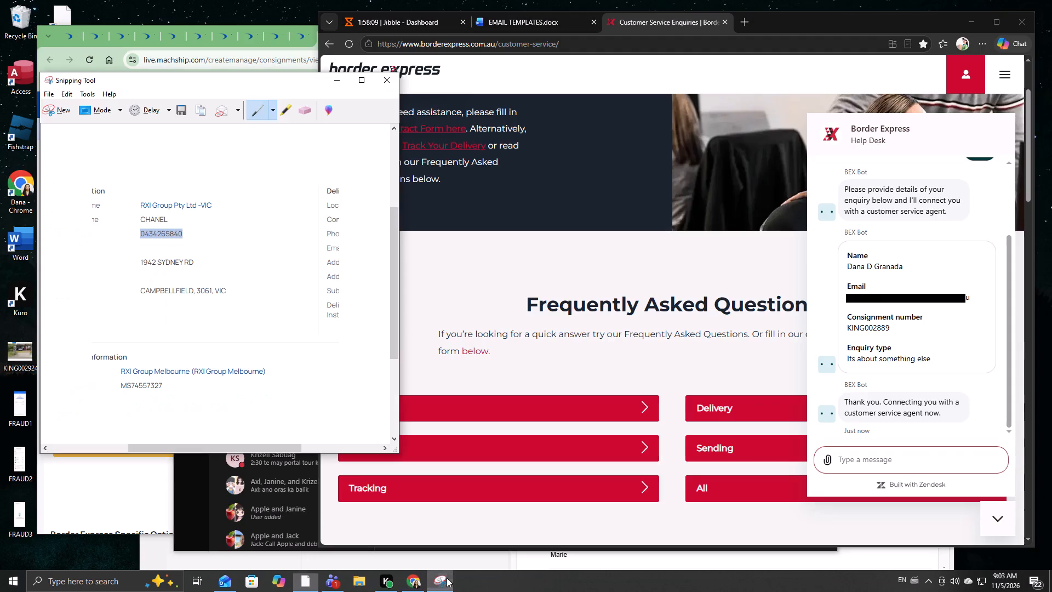
Capture a new rectangular snip of the Teams chat list, covering the Favorites section and the first four entries under Chats.
{"action": "left_click", "coordinate": [62, 111]}
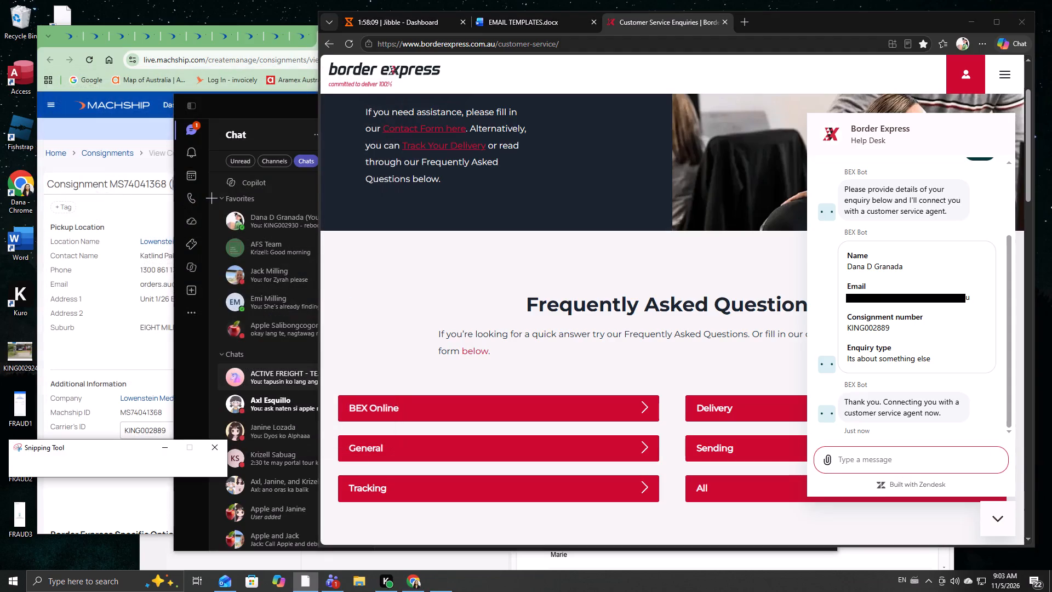
{"action": "left_click_drag", "start_coordinate": [211, 197], "coordinate": [291, 450]}
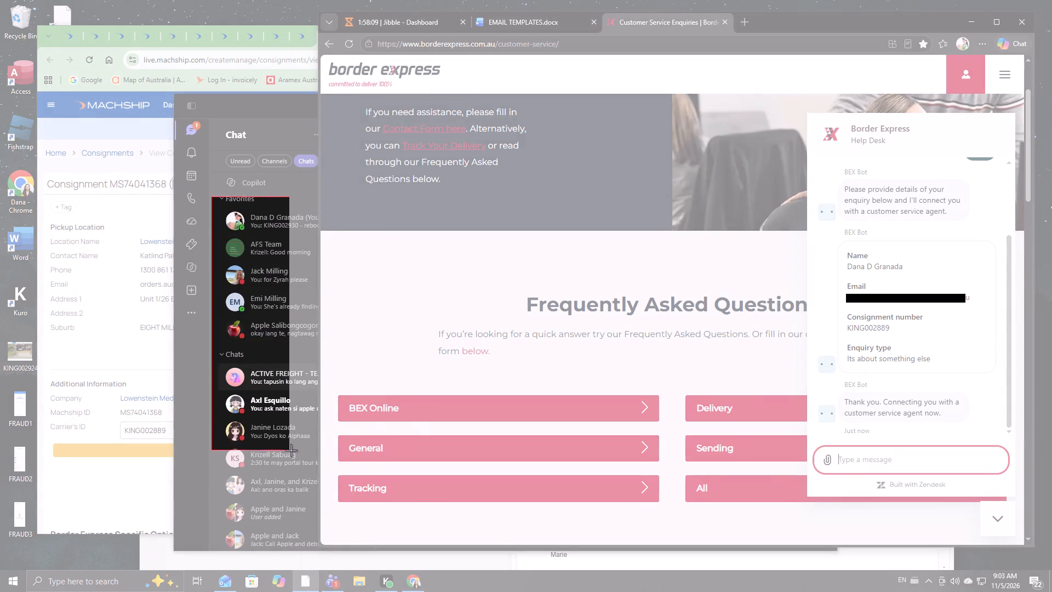
{"action": "left_click_drag", "start_coordinate": [291, 450], "coordinate": [307, 468]}
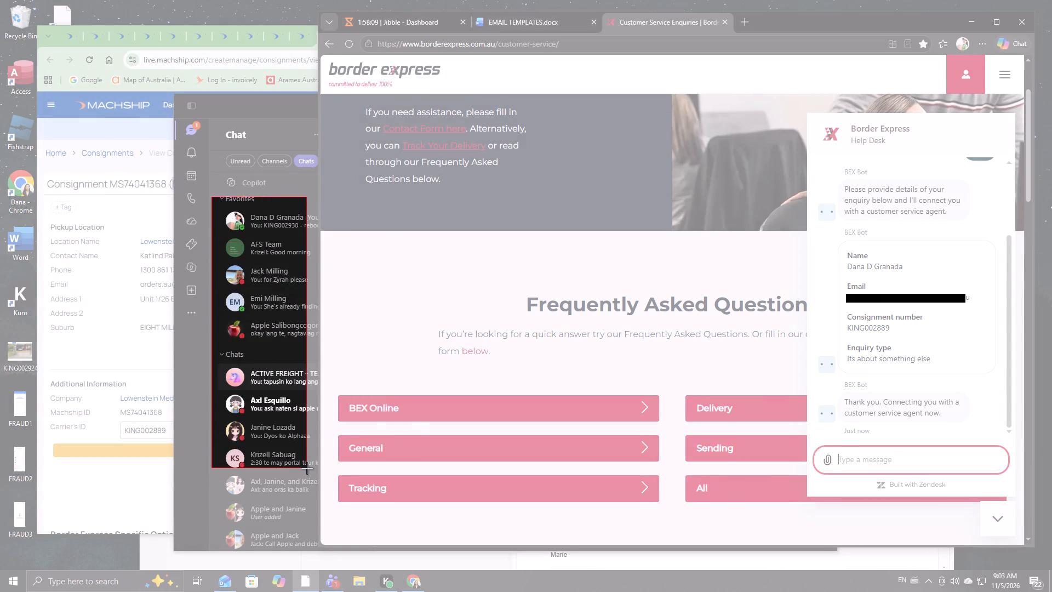
{"action": "left_click_drag", "start_coordinate": [307, 468], "coordinate": [310, 474]}
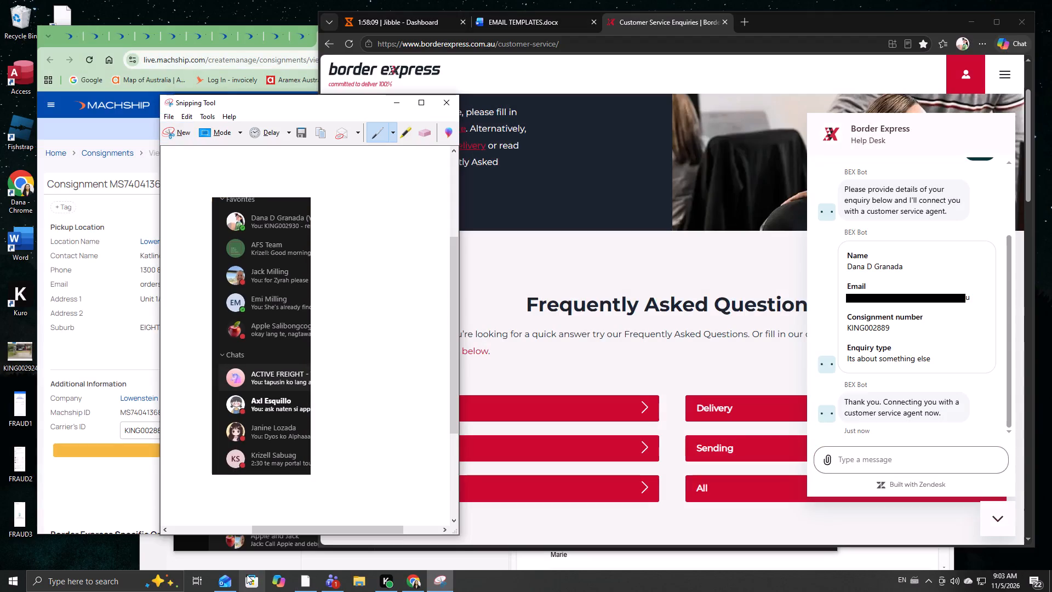
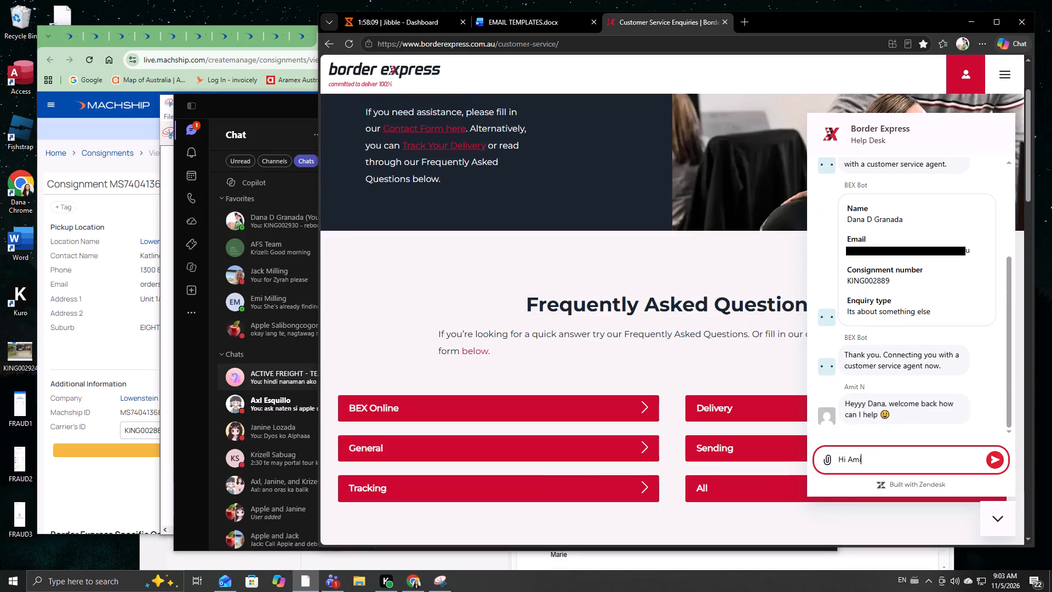
Finish and send the greeting "Hi Amit" in the Border Express live chat.
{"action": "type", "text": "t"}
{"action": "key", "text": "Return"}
Send the chat agent the message "may I follow up on this one".
{"action": "left_click", "coordinate": [872, 460]}
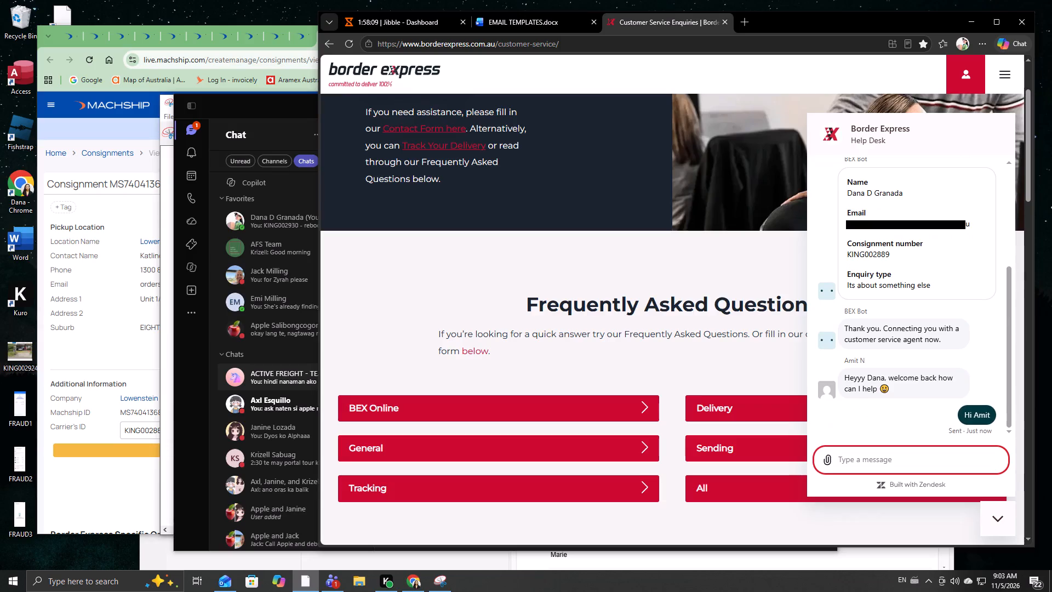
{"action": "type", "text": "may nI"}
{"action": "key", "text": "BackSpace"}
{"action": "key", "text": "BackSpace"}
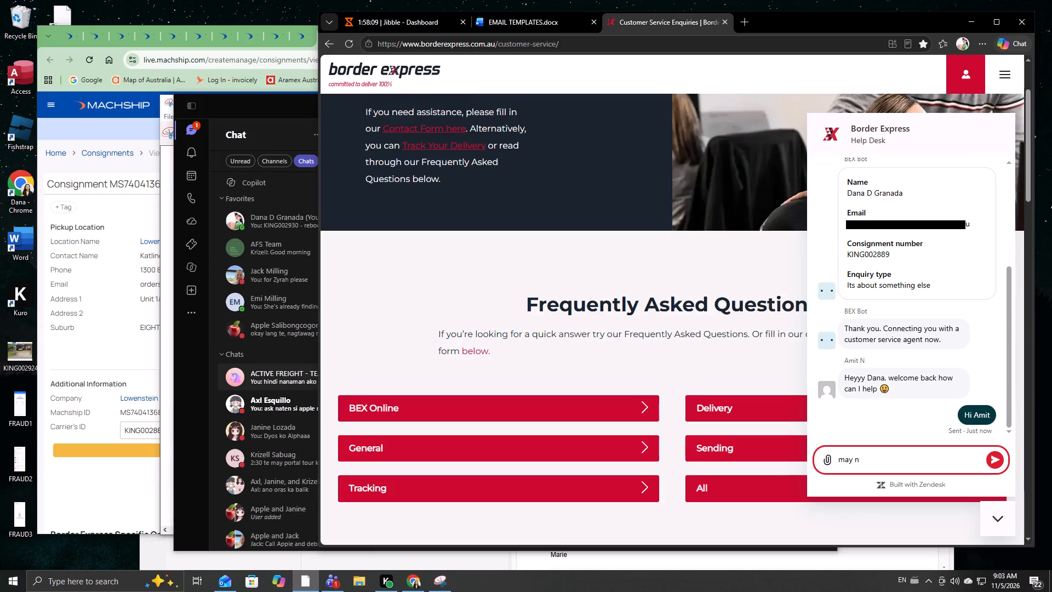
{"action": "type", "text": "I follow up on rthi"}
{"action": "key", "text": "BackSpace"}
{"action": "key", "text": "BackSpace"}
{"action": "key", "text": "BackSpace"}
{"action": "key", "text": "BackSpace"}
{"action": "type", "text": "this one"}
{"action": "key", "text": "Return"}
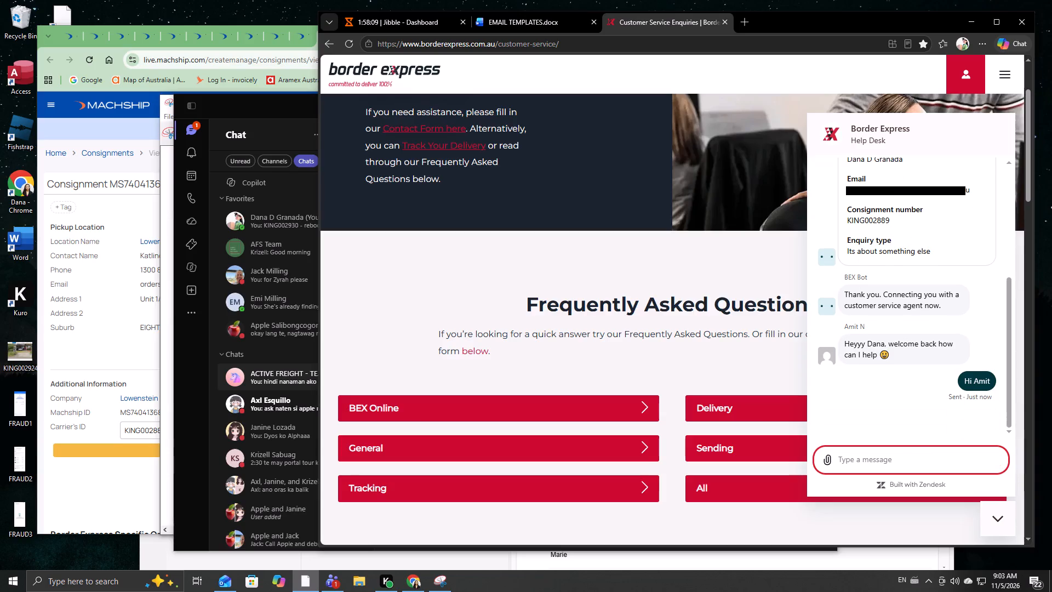
{"action": "left_click", "coordinate": [106, 336]}
{"action": "scroll", "coordinate": [152, 337], "scroll_direction": "down", "scroll_amount": 20}
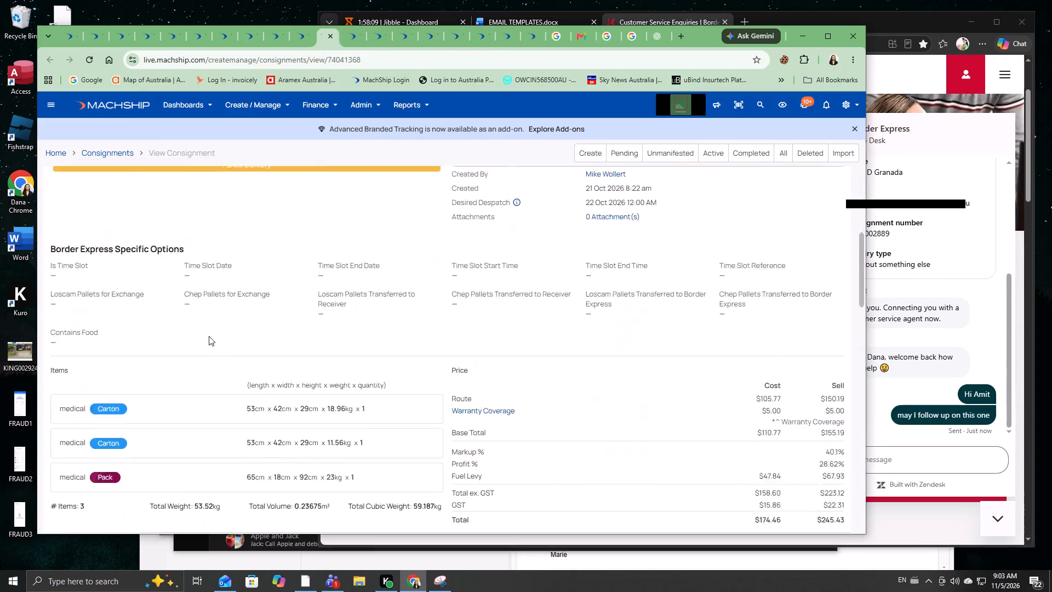
{"action": "scroll", "coordinate": [209, 336], "scroll_direction": "down", "scroll_amount": 20}
{"action": "scroll", "coordinate": [209, 336], "scroll_direction": "down", "scroll_amount": 3}
{"action": "left_click_drag", "start_coordinate": [205, 282], "coordinate": [121, 281]}
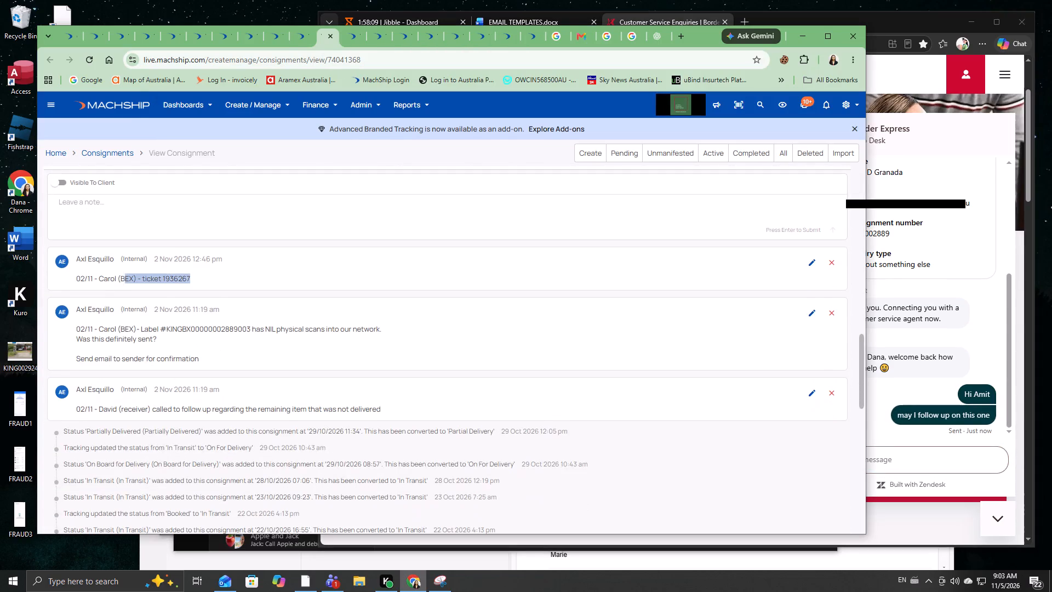
{"action": "left_click_drag", "start_coordinate": [121, 281], "coordinate": [142, 278]}
{"action": "key", "text": "ctrl+c"}
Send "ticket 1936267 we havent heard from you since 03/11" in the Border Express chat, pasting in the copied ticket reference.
{"action": "left_click", "coordinate": [907, 452]}
{"action": "key", "text": "ctrl+v"}
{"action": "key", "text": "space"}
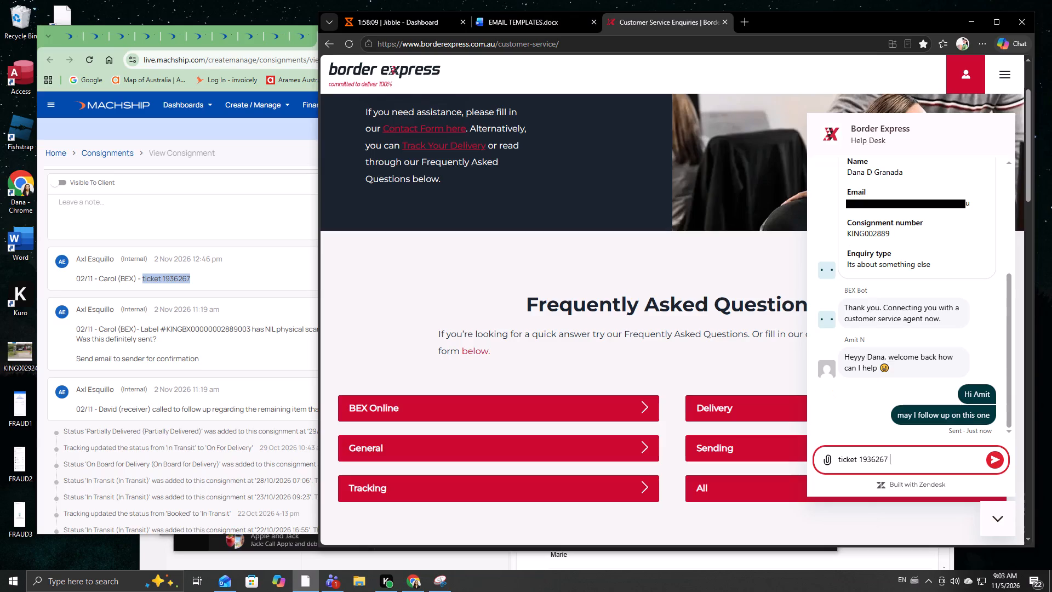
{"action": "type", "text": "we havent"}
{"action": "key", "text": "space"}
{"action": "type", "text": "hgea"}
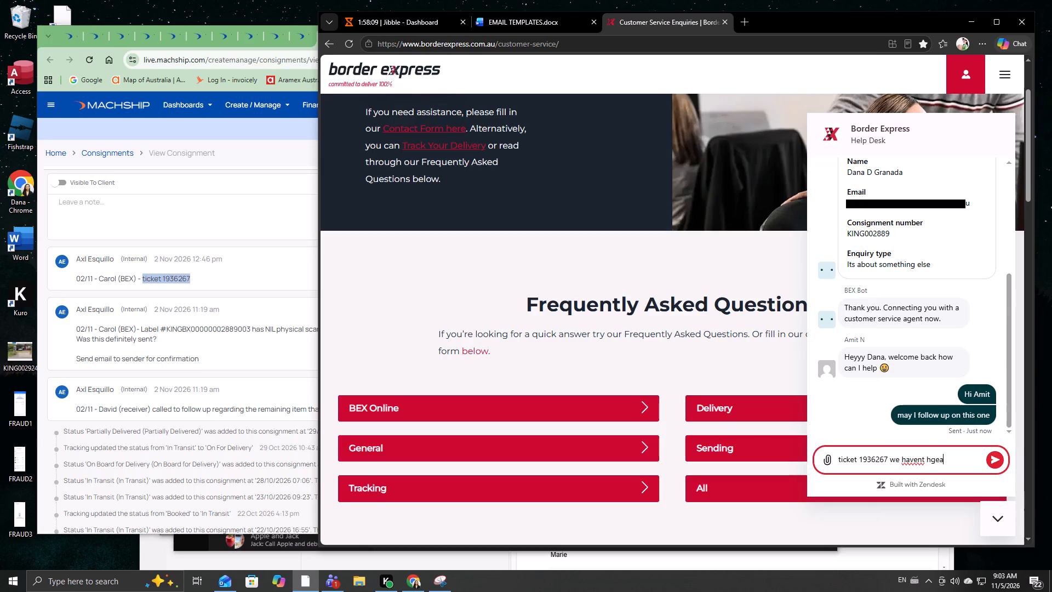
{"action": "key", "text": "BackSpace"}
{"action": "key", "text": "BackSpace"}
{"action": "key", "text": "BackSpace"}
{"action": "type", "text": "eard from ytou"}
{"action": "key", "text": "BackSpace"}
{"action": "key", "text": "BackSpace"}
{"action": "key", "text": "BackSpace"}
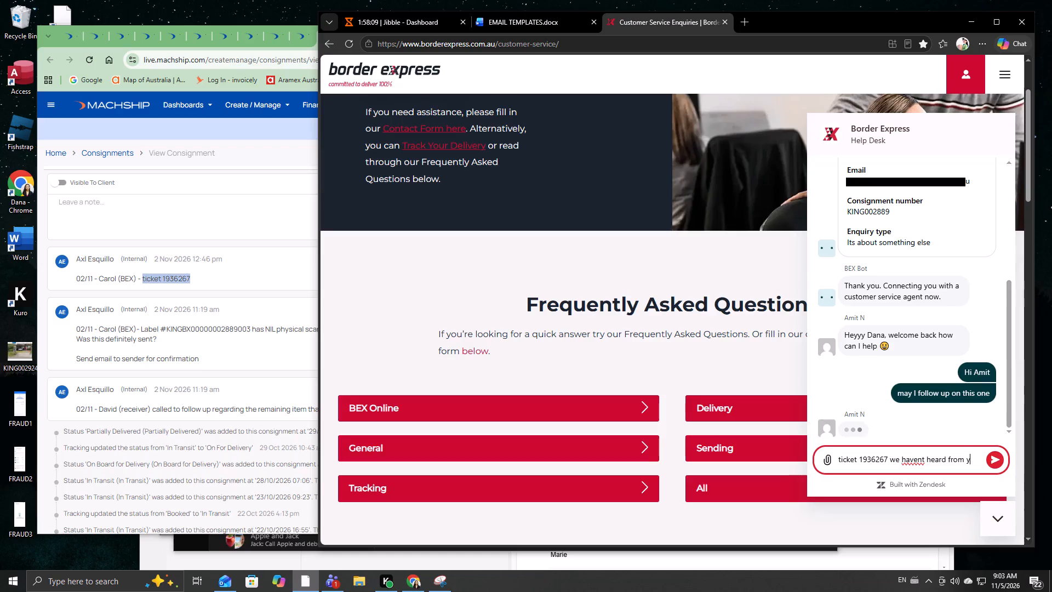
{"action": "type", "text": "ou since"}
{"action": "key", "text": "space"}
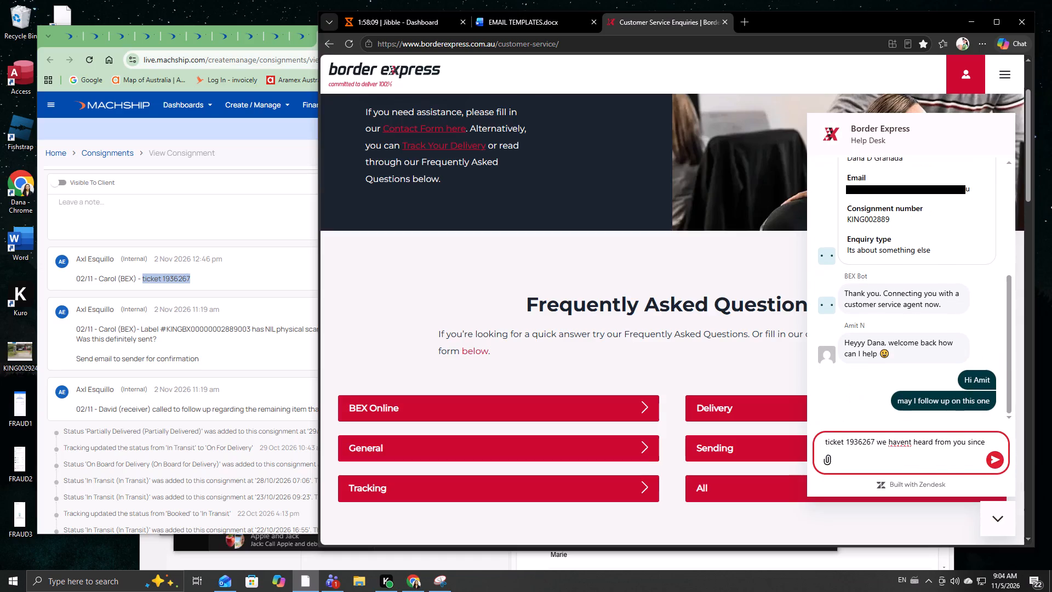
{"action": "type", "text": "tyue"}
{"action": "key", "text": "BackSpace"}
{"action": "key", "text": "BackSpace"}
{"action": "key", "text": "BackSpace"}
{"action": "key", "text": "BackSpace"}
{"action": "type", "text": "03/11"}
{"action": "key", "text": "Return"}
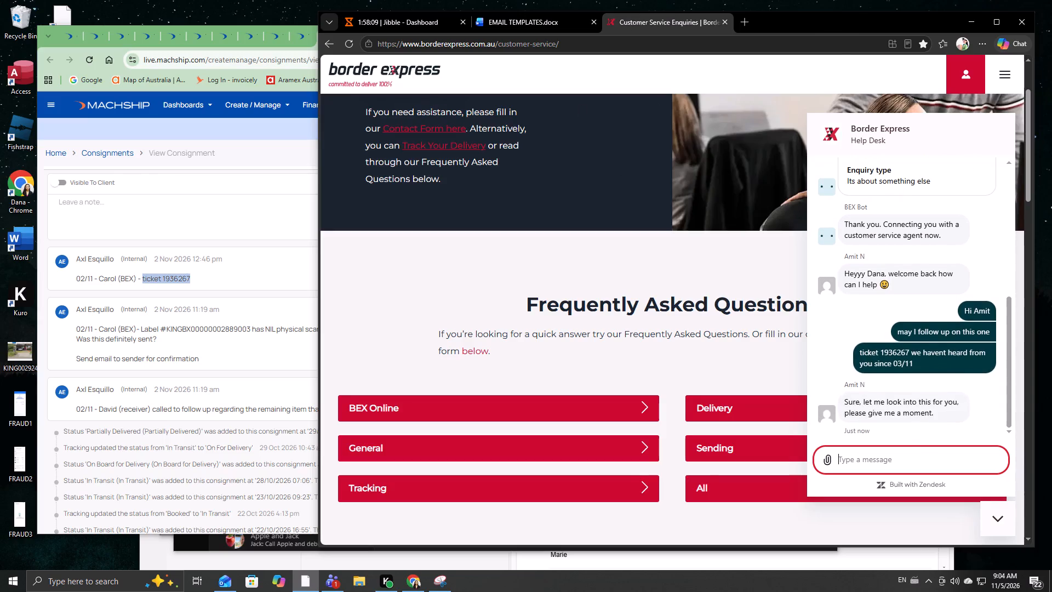
Reply "Thank you" to the agent in the Border Express chat.
{"action": "left_click", "coordinate": [923, 468]}
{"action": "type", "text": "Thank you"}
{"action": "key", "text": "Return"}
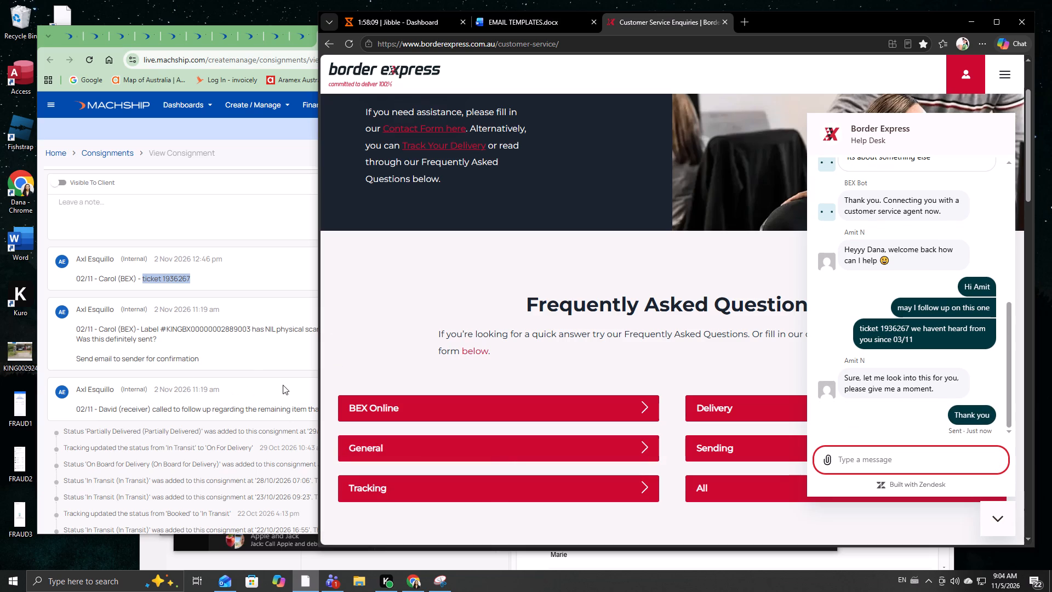
{"action": "left_click", "coordinate": [912, 458]}
In the EMAIL TEMPLATES document, reject the suggested deletion of the letter o in "Connote" in the first heading.
{"action": "left_click", "coordinate": [508, 16]}
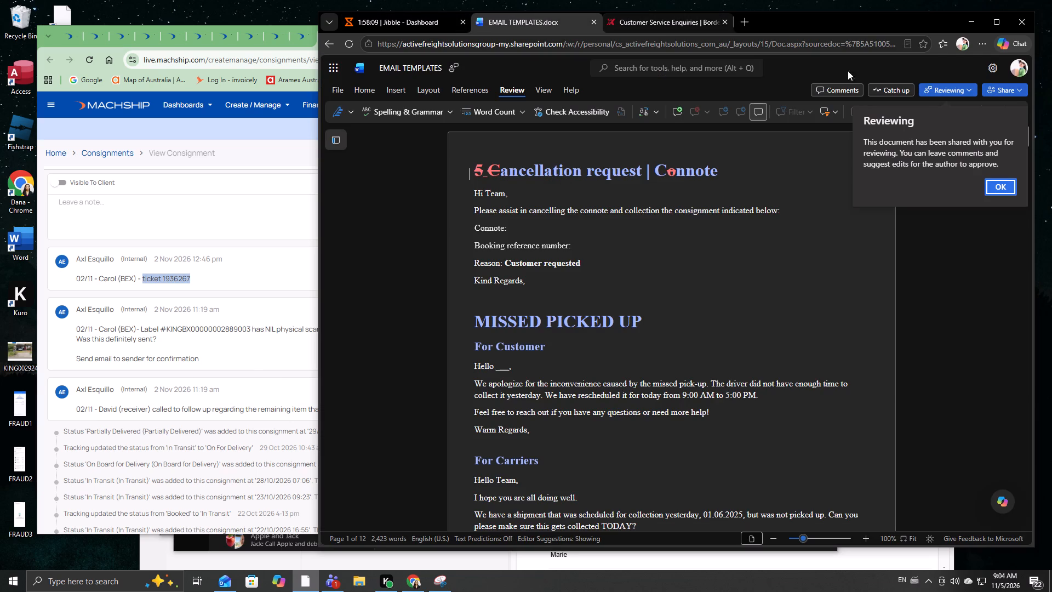
{"action": "left_click", "coordinate": [1007, 185]}
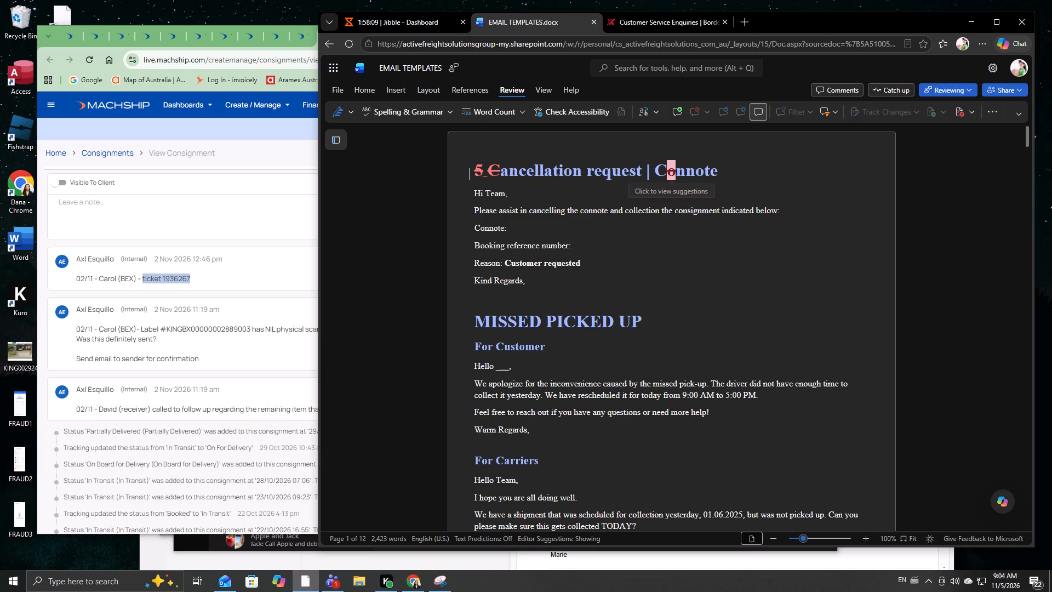
{"action": "left_click", "coordinate": [672, 173]}
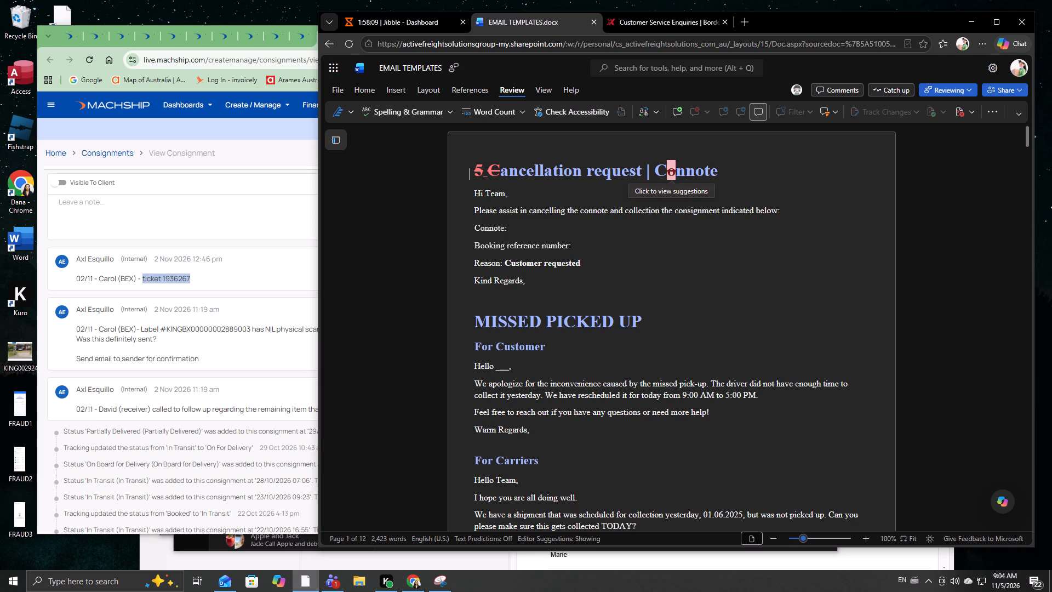
{"action": "left_click", "coordinate": [671, 177]}
{"action": "right_click", "coordinate": [670, 175]}
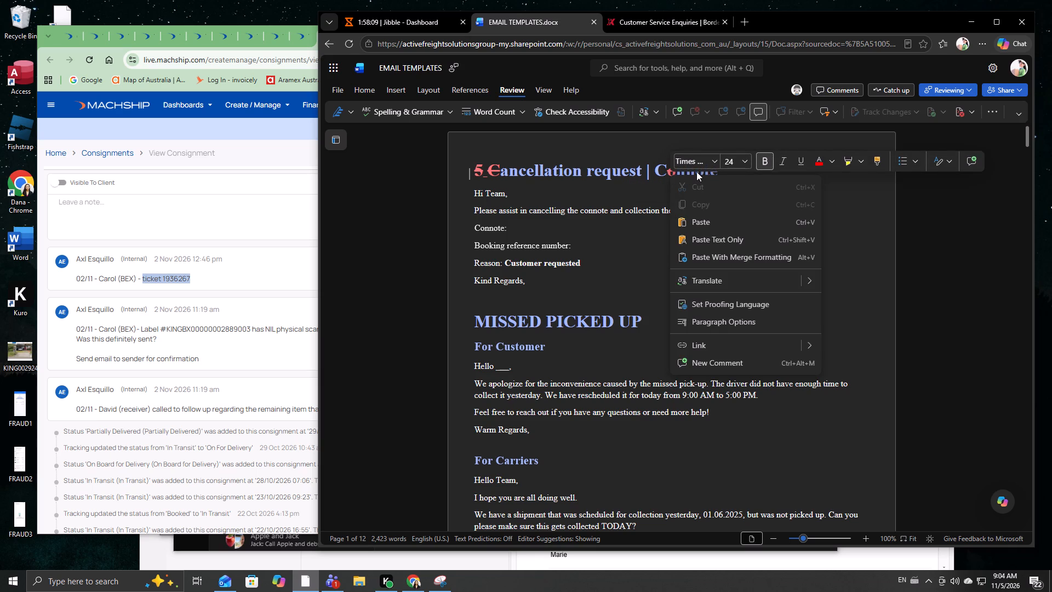
{"action": "left_click", "coordinate": [967, 163]}
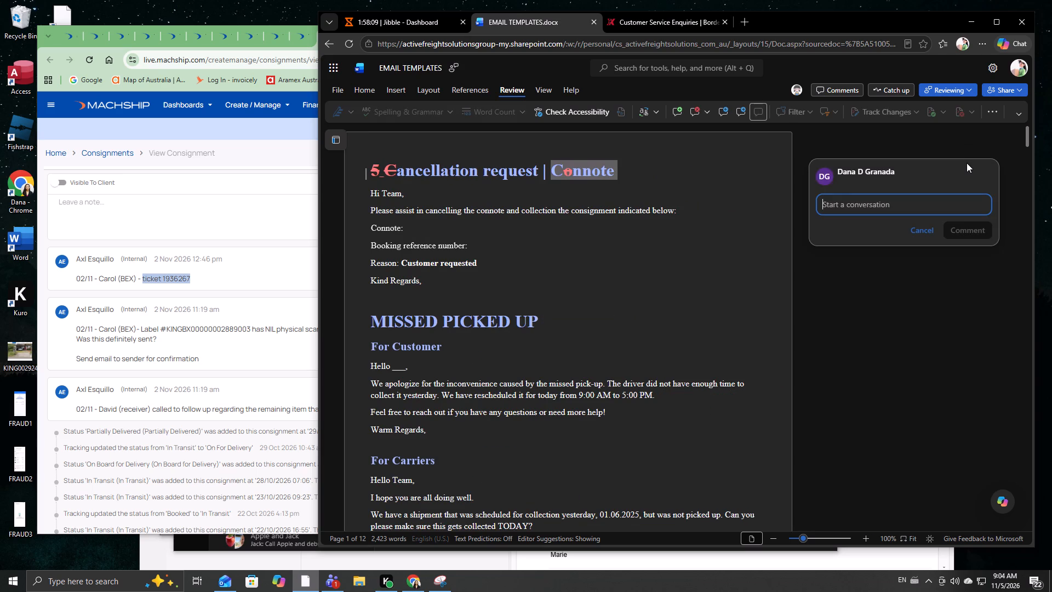
{"action": "left_click", "coordinate": [676, 174]}
{"action": "left_click", "coordinate": [565, 178]}
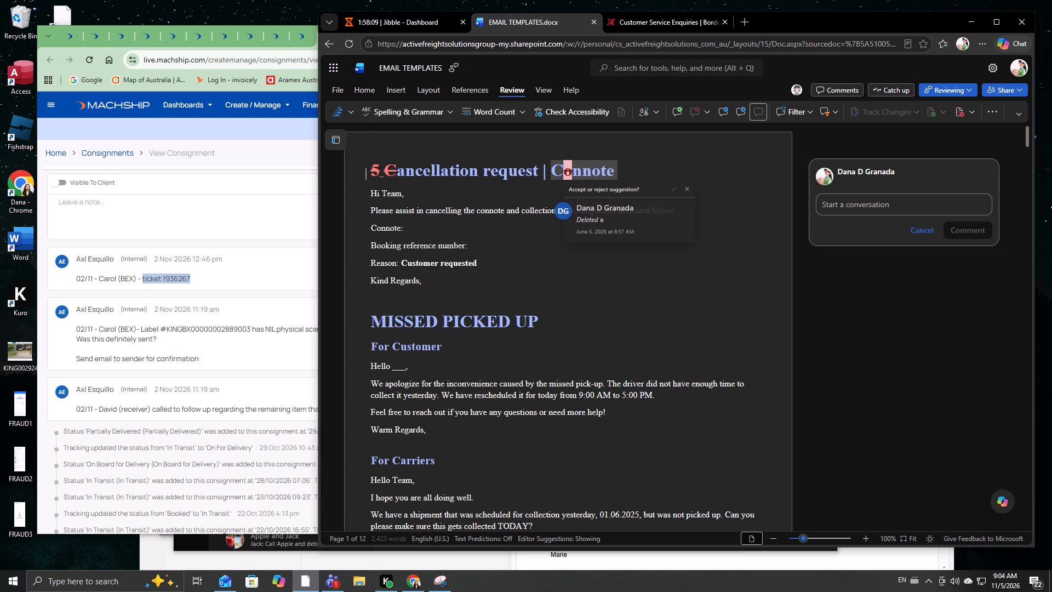
{"action": "left_click", "coordinate": [597, 221]}
{"action": "left_click", "coordinate": [597, 220]}
{"action": "left_click", "coordinate": [587, 236]}
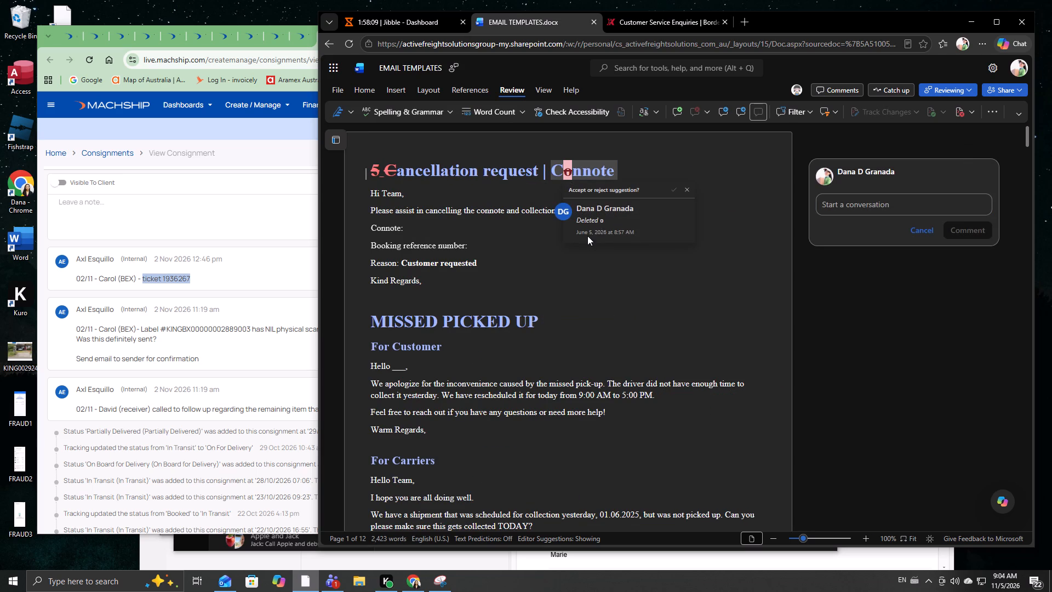
{"action": "left_click", "coordinate": [687, 191]}
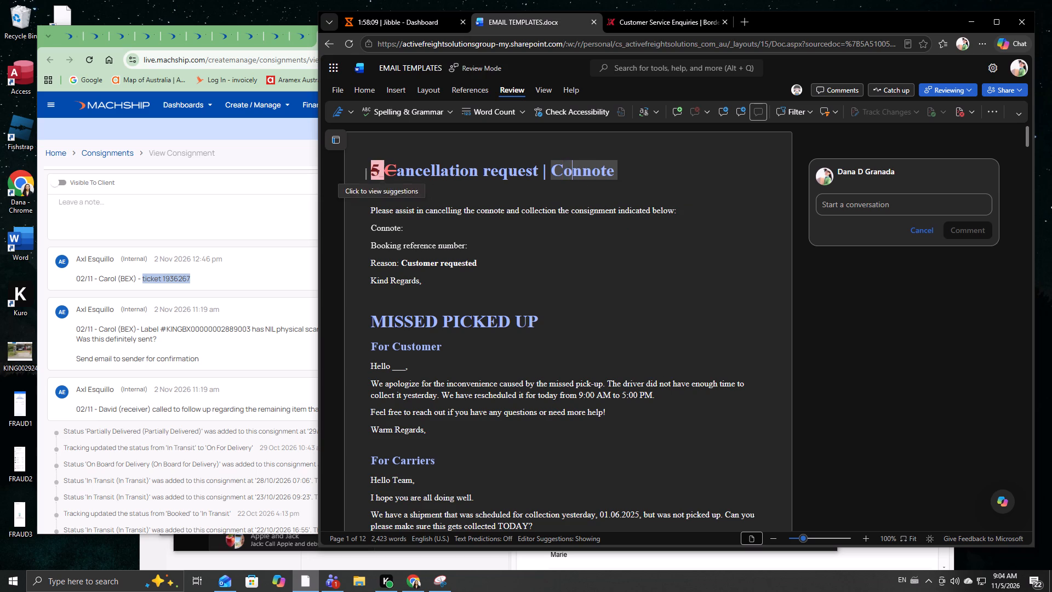
Reject the suggested deletion of the letter C in "Cancellation" in the same heading.
{"action": "left_click", "coordinate": [396, 170]}
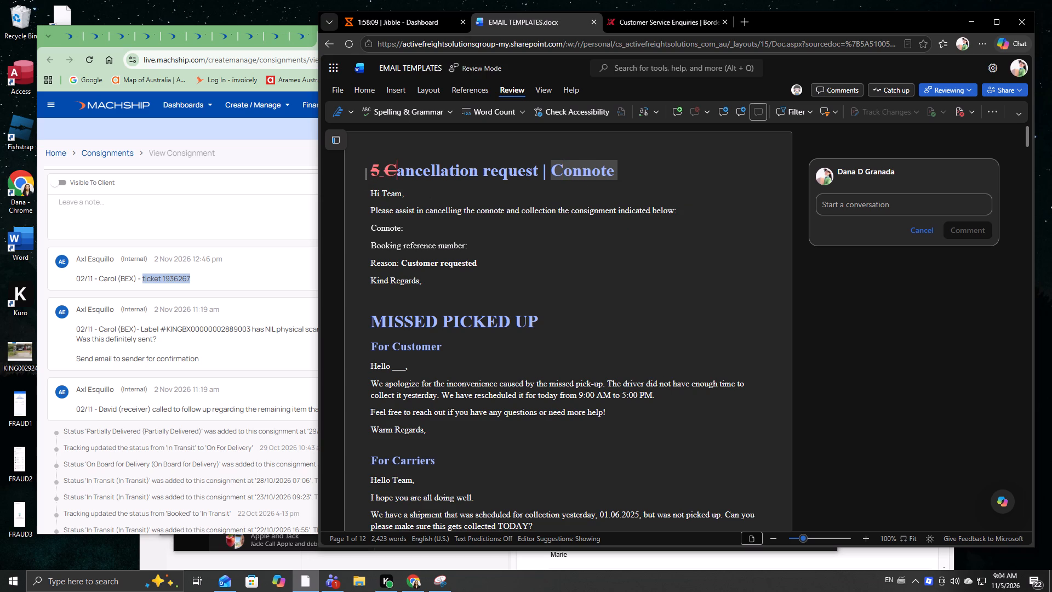
{"action": "left_click", "coordinate": [386, 176]}
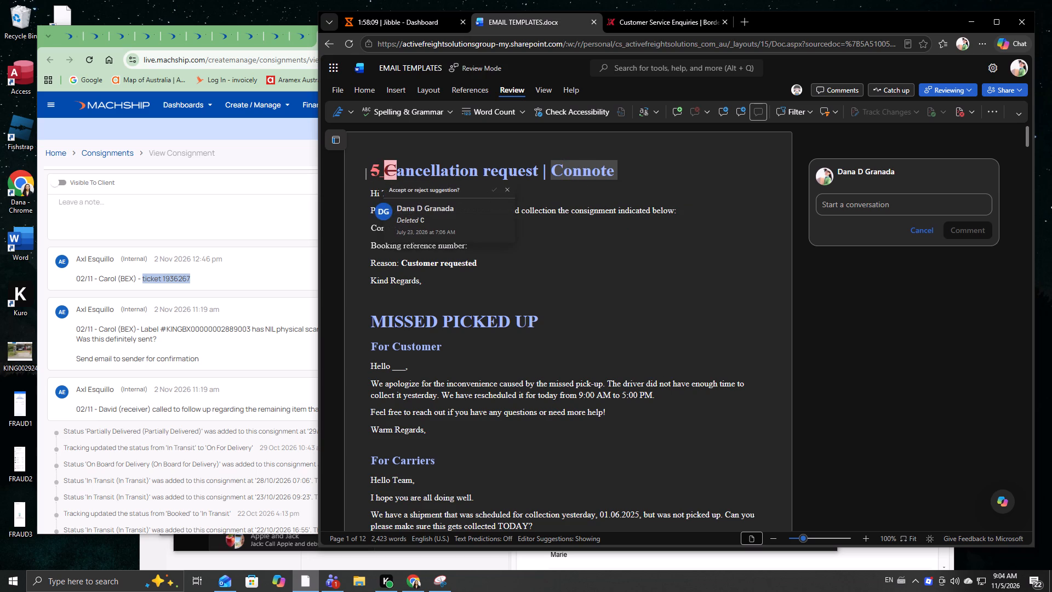
{"action": "left_click", "coordinate": [507, 191]}
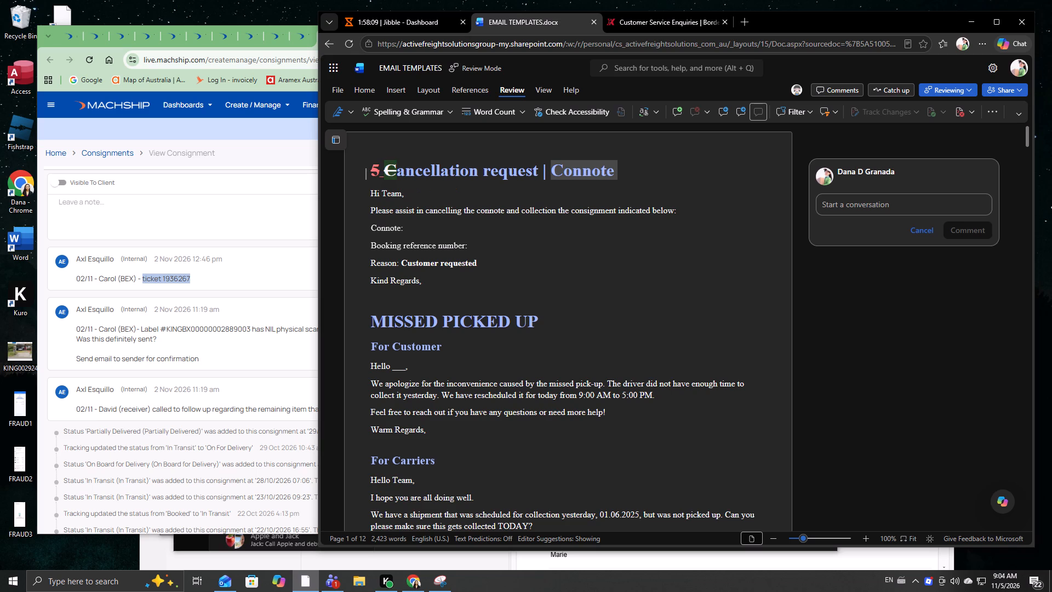
Clear the stray 5 and the leading space from the start of the "Cancellation request | Connote" heading.
{"action": "left_click", "coordinate": [474, 185]}
{"action": "left_click", "coordinate": [368, 175]}
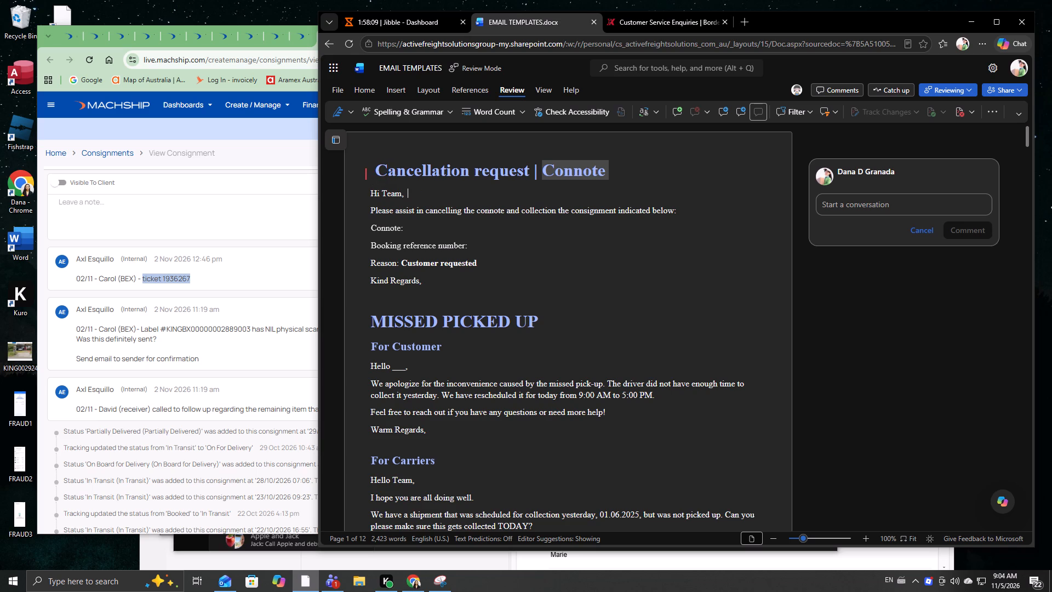
{"action": "left_click", "coordinate": [494, 188]}
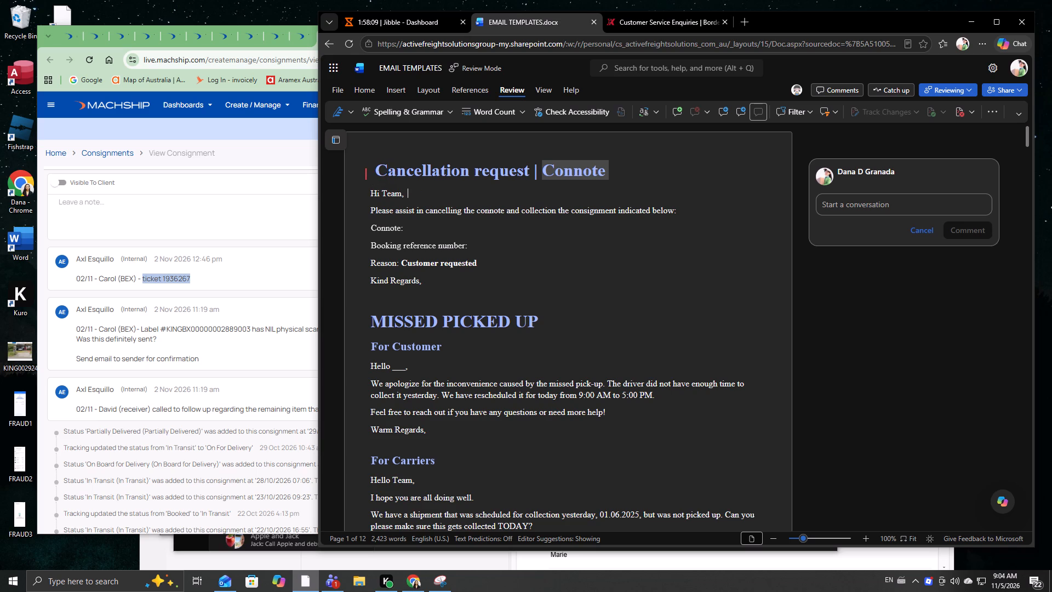
{"action": "left_click", "coordinate": [378, 169]}
{"action": "key", "text": "BackSpace"}
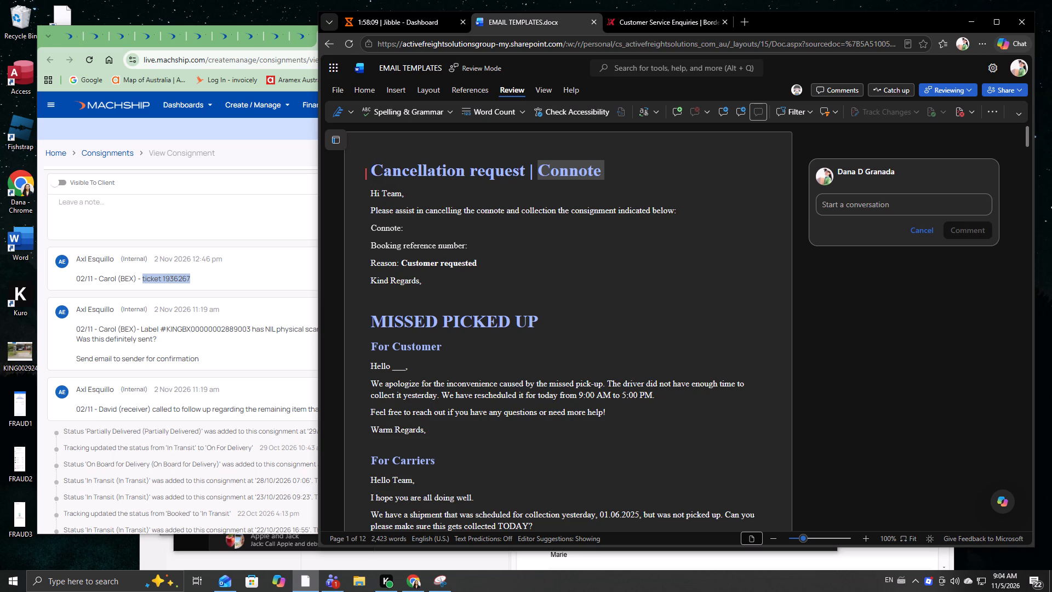
Review the remaining email templates in the document through to the Border Express Damage Email Template.
{"action": "left_click", "coordinate": [470, 236]}
{"action": "scroll", "coordinate": [471, 236], "scroll_direction": "down", "scroll_amount": 20}
{"action": "scroll", "coordinate": [471, 236], "scroll_direction": "down", "scroll_amount": 20}
{"action": "scroll", "coordinate": [471, 236], "scroll_direction": "down", "scroll_amount": 15}
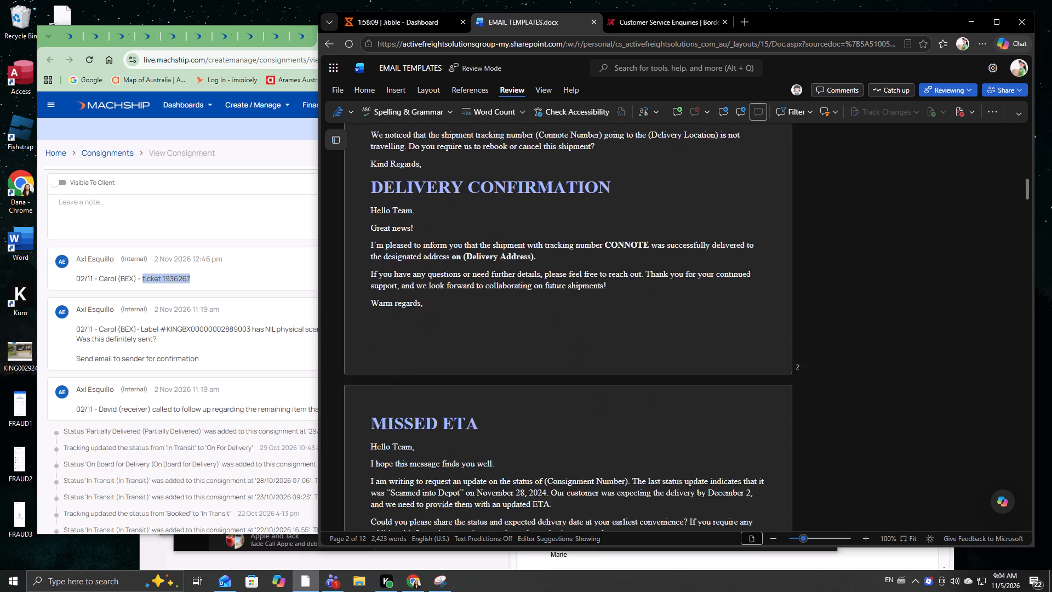
{"action": "scroll", "coordinate": [551, 279], "scroll_direction": "down", "scroll_amount": 20}
{"action": "scroll", "coordinate": [551, 279], "scroll_direction": "down", "scroll_amount": 20}
{"action": "scroll", "coordinate": [551, 279], "scroll_direction": "down", "scroll_amount": 20}
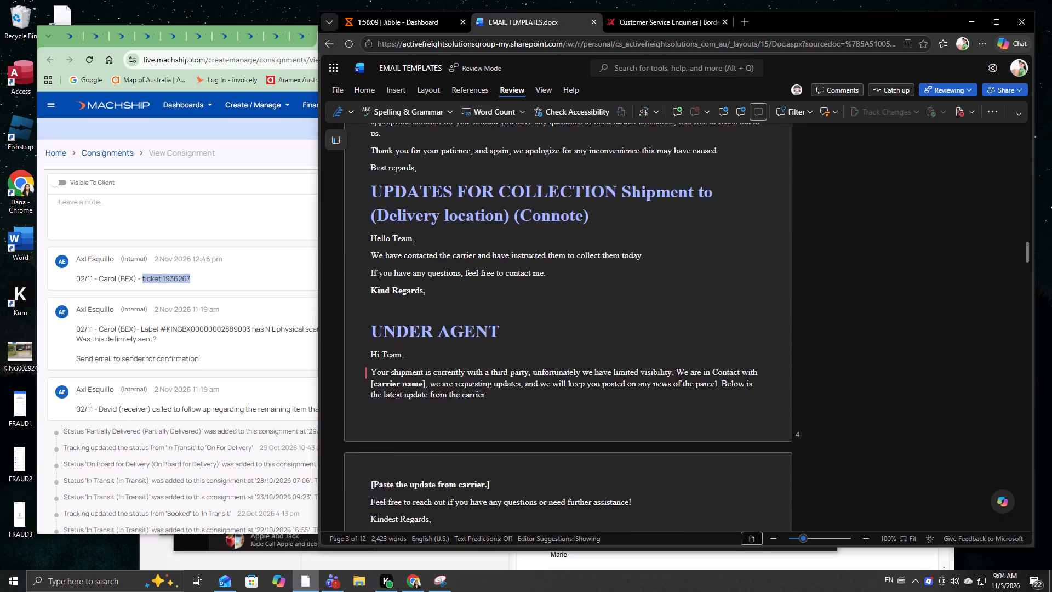
{"action": "scroll", "coordinate": [553, 272], "scroll_direction": "down", "scroll_amount": 9}
{"action": "scroll", "coordinate": [554, 266], "scroll_direction": "down", "scroll_amount": 20}
{"action": "scroll", "coordinate": [554, 266], "scroll_direction": "down", "scroll_amount": 20}
{"action": "scroll", "coordinate": [554, 266], "scroll_direction": "down", "scroll_amount": 2}
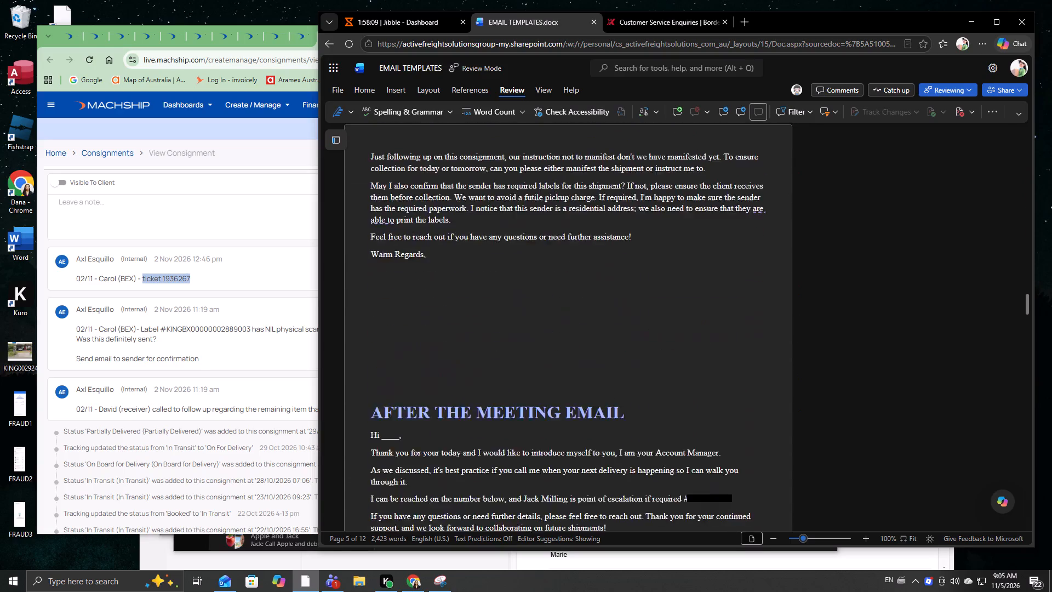
{"action": "scroll", "coordinate": [556, 254], "scroll_direction": "down", "scroll_amount": 20}
{"action": "scroll", "coordinate": [556, 254], "scroll_direction": "down", "scroll_amount": 3}
{"action": "left_click", "coordinate": [434, 220]}
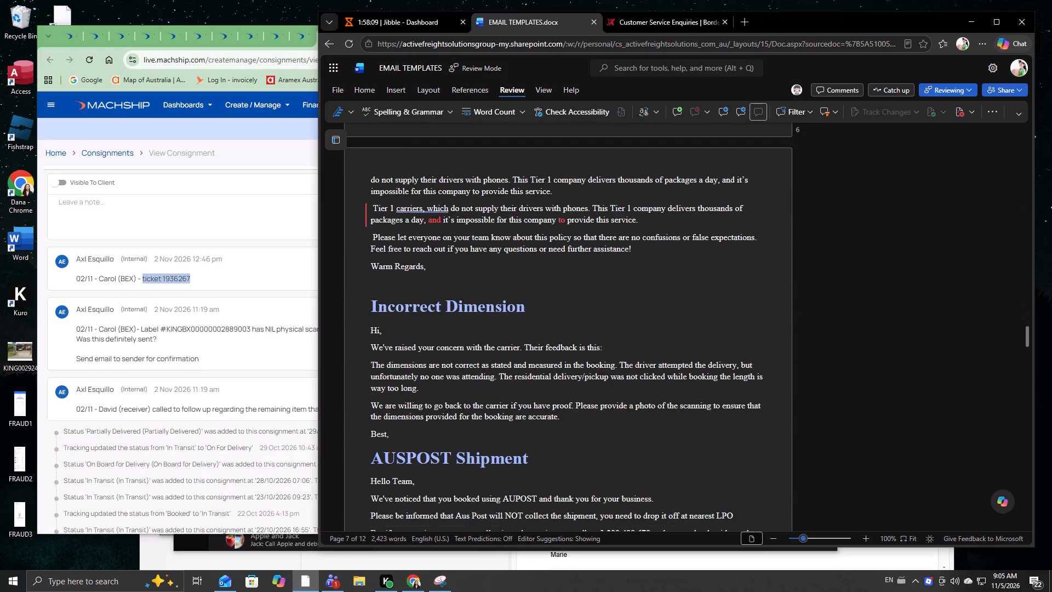
{"action": "scroll", "coordinate": [590, 302], "scroll_direction": "down", "scroll_amount": 20}
{"action": "scroll", "coordinate": [590, 302], "scroll_direction": "down", "scroll_amount": 20}
{"action": "scroll", "coordinate": [590, 302], "scroll_direction": "down", "scroll_amount": 13}
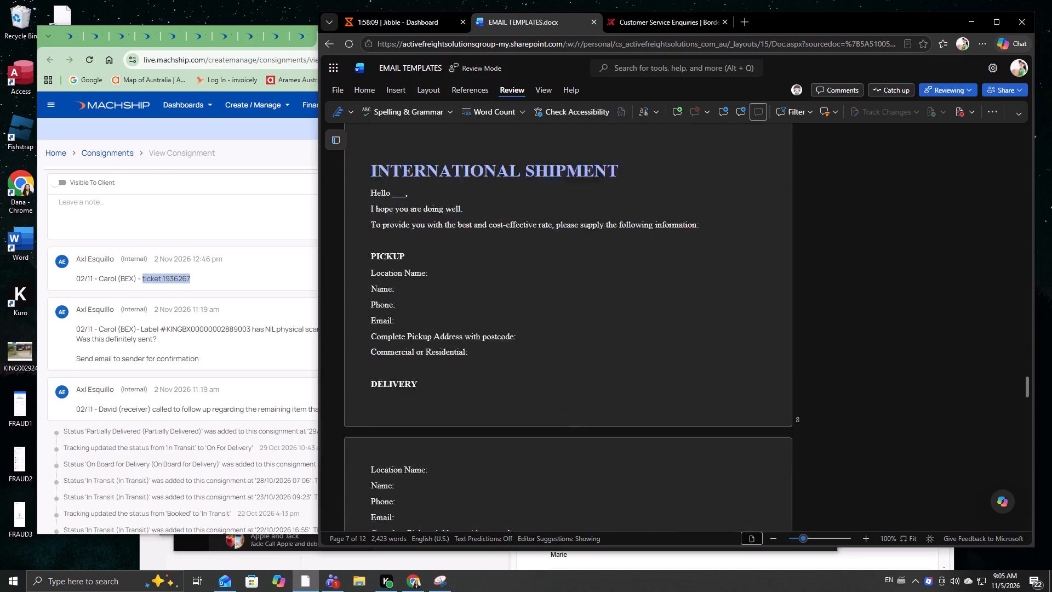
{"action": "scroll", "coordinate": [593, 364], "scroll_direction": "down", "scroll_amount": 20}
{"action": "scroll", "coordinate": [593, 364], "scroll_direction": "down", "scroll_amount": 20}
{"action": "scroll", "coordinate": [593, 364], "scroll_direction": "down", "scroll_amount": 14}
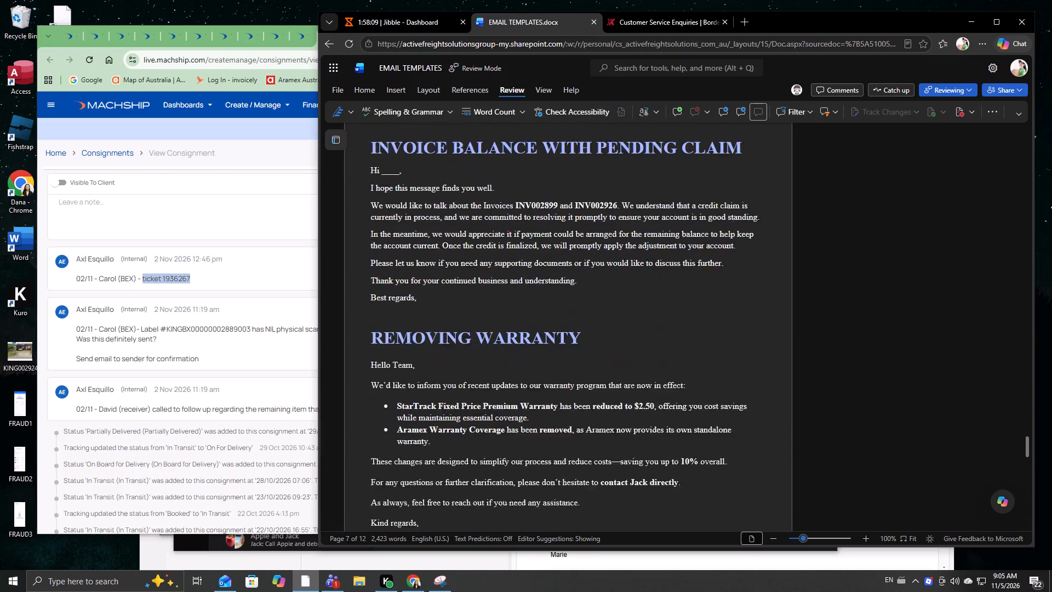
{"action": "scroll", "coordinate": [594, 362], "scroll_direction": "down", "scroll_amount": 17}
{"action": "scroll", "coordinate": [594, 362], "scroll_direction": "down", "scroll_amount": 4}
{"action": "scroll", "coordinate": [594, 362], "scroll_direction": "up", "scroll_amount": 1}
{"action": "scroll", "coordinate": [594, 362], "scroll_direction": "down", "scroll_amount": 12}
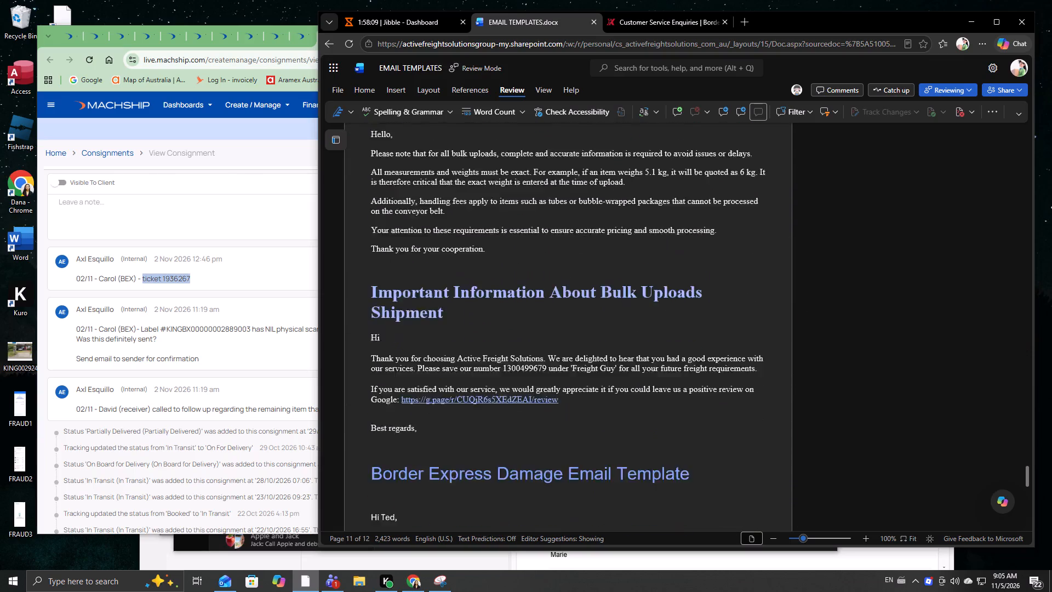
{"action": "scroll", "coordinate": [610, 414], "scroll_direction": "down", "scroll_amount": 10}
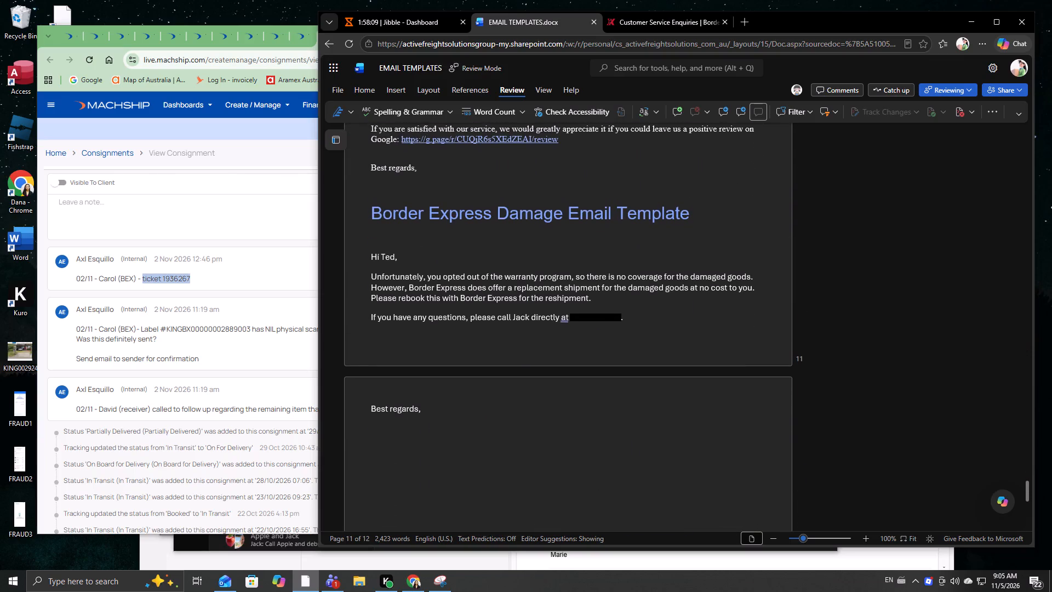
{"action": "scroll", "coordinate": [651, 369], "scroll_direction": "down", "scroll_amount": 6}
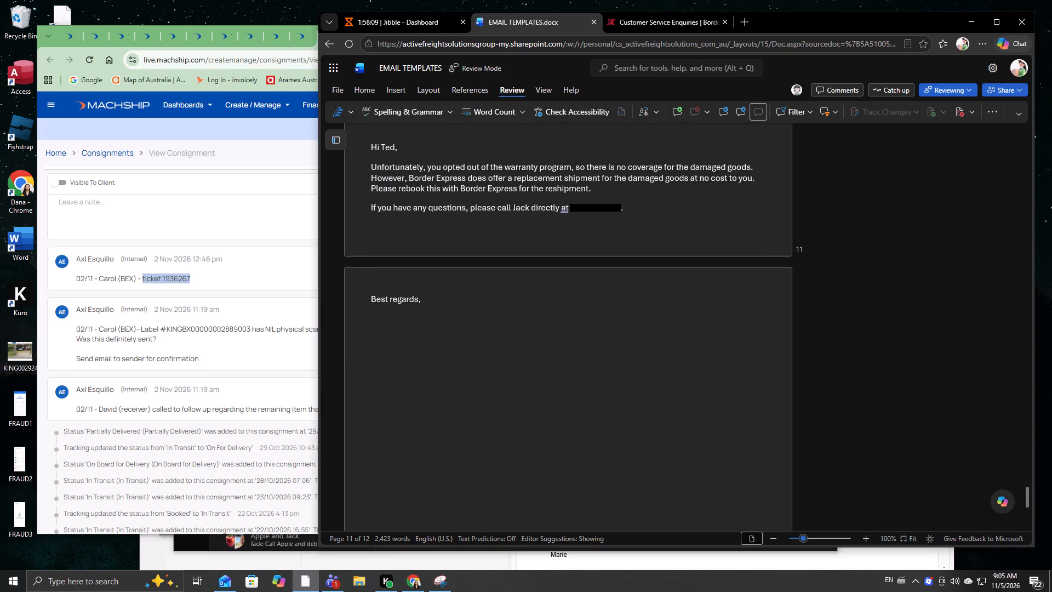
Check the Border Express chat for a reply from the agent.
{"action": "left_click", "coordinate": [641, 16]}
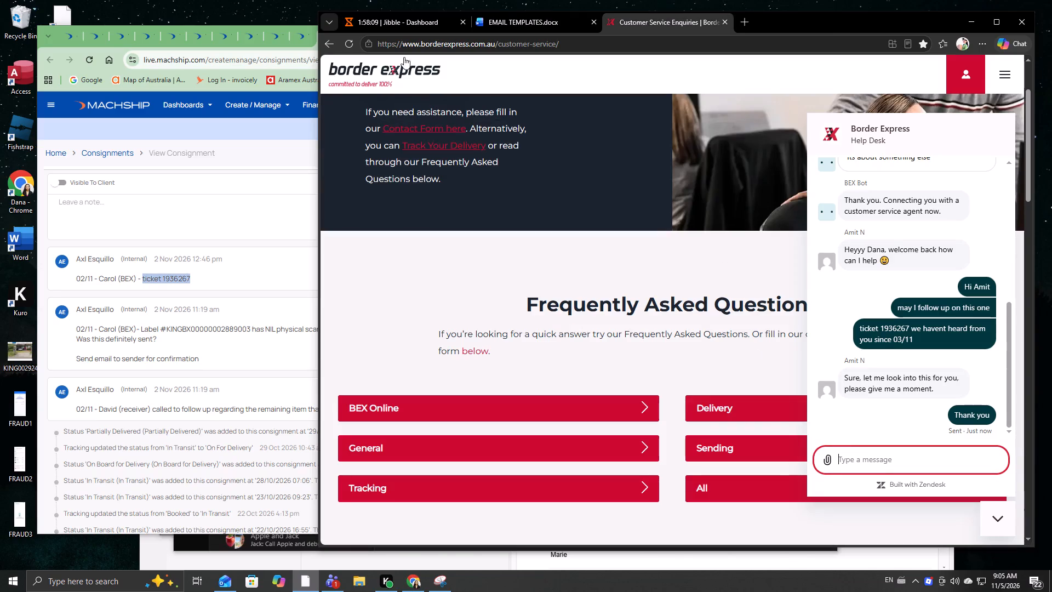
Back in the EMAIL TEMPLATES document, insert two blank lines above the "30 DAYS OVERDUE NOTICE" heading.
{"action": "left_click", "coordinate": [530, 23]}
{"action": "left_click", "coordinate": [454, 373]}
{"action": "scroll", "coordinate": [454, 373], "scroll_direction": "up", "scroll_amount": 13}
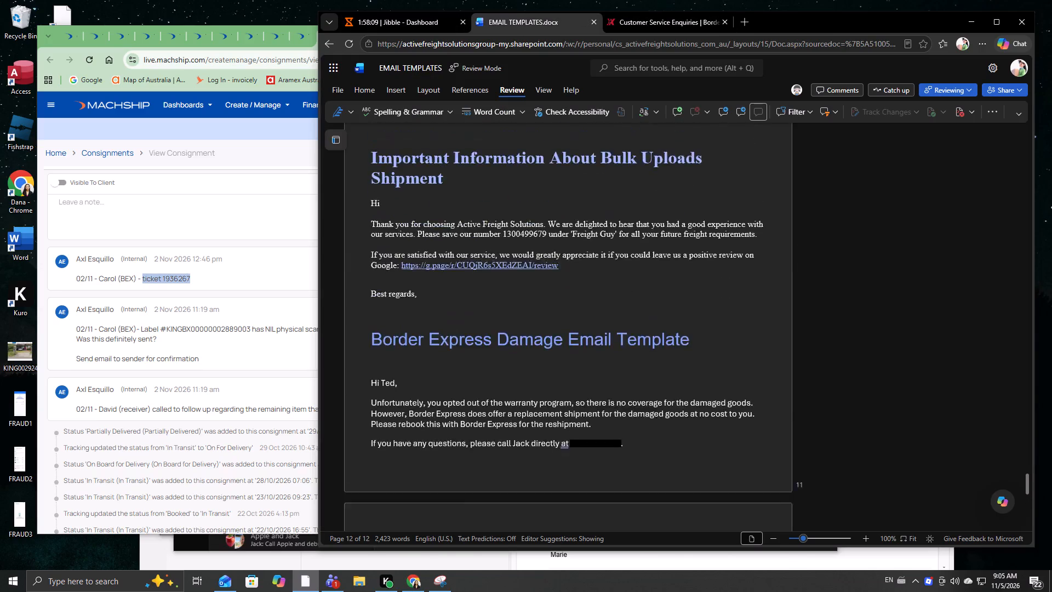
{"action": "scroll", "coordinate": [467, 379], "scroll_direction": "up", "scroll_amount": 16}
{"action": "scroll", "coordinate": [479, 357], "scroll_direction": "up", "scroll_amount": 15}
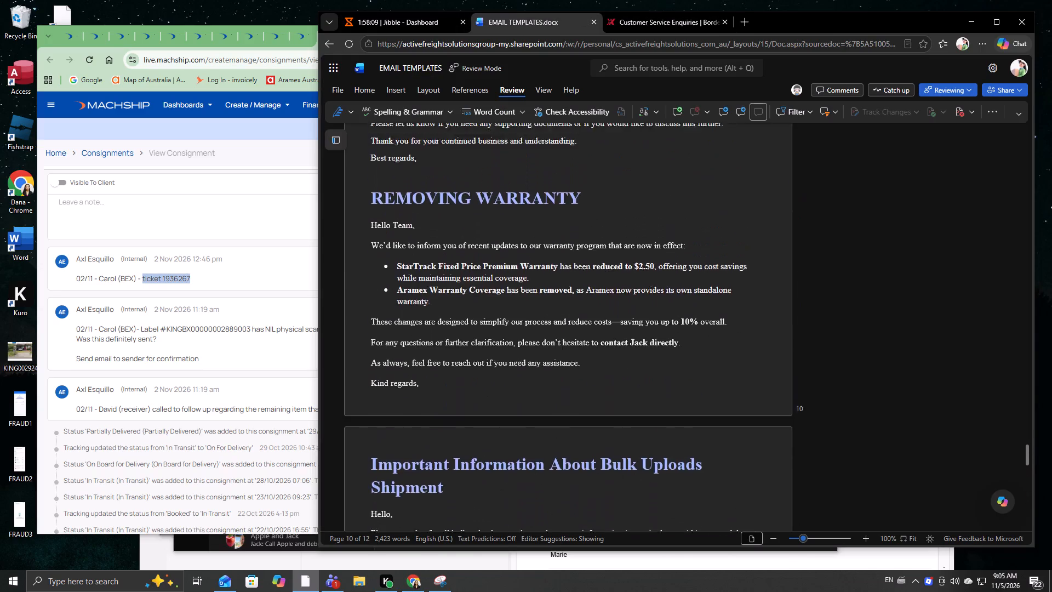
{"action": "scroll", "coordinate": [484, 395], "scroll_direction": "up", "scroll_amount": 9}
{"action": "scroll", "coordinate": [481, 397], "scroll_direction": "down", "scroll_amount": 1}
{"action": "scroll", "coordinate": [481, 397], "scroll_direction": "up", "scroll_amount": 20}
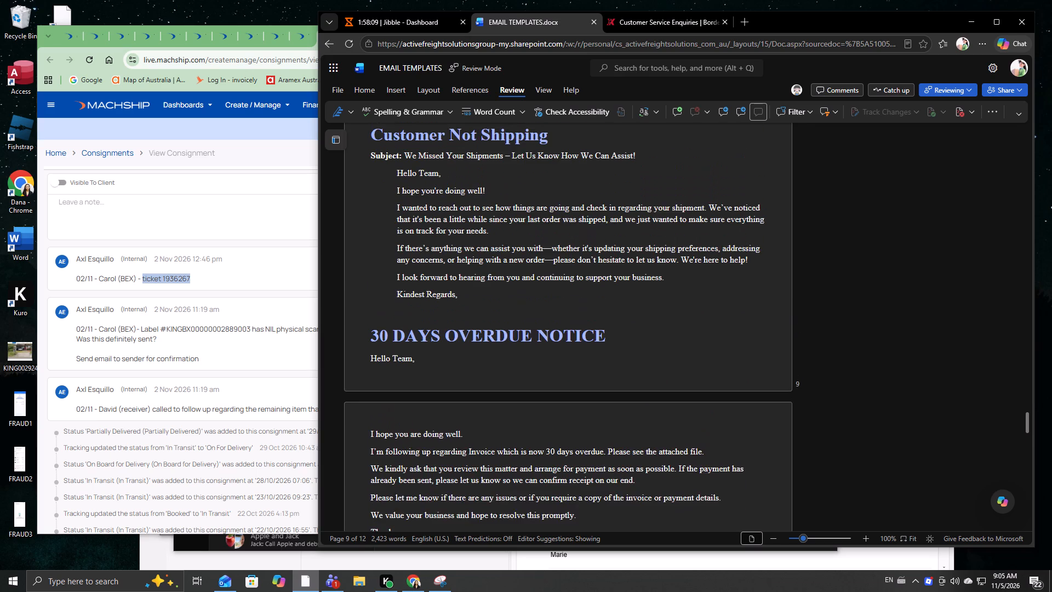
{"action": "scroll", "coordinate": [472, 382], "scroll_direction": "up", "scroll_amount": 7}
{"action": "left_click", "coordinate": [417, 443]}
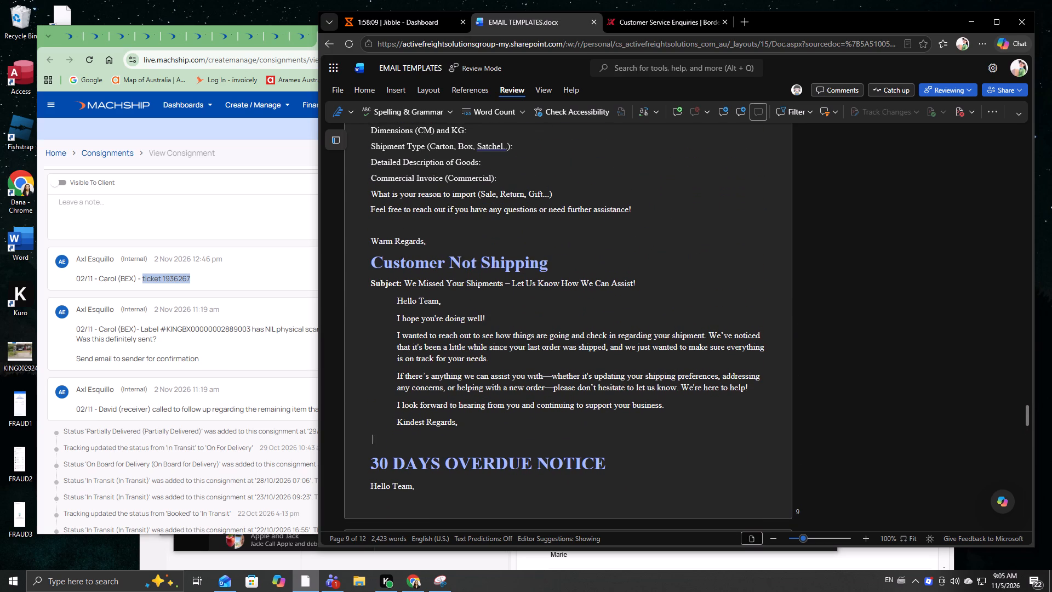
{"action": "key", "text": "Return"}
{"action": "key", "text": "Return"}
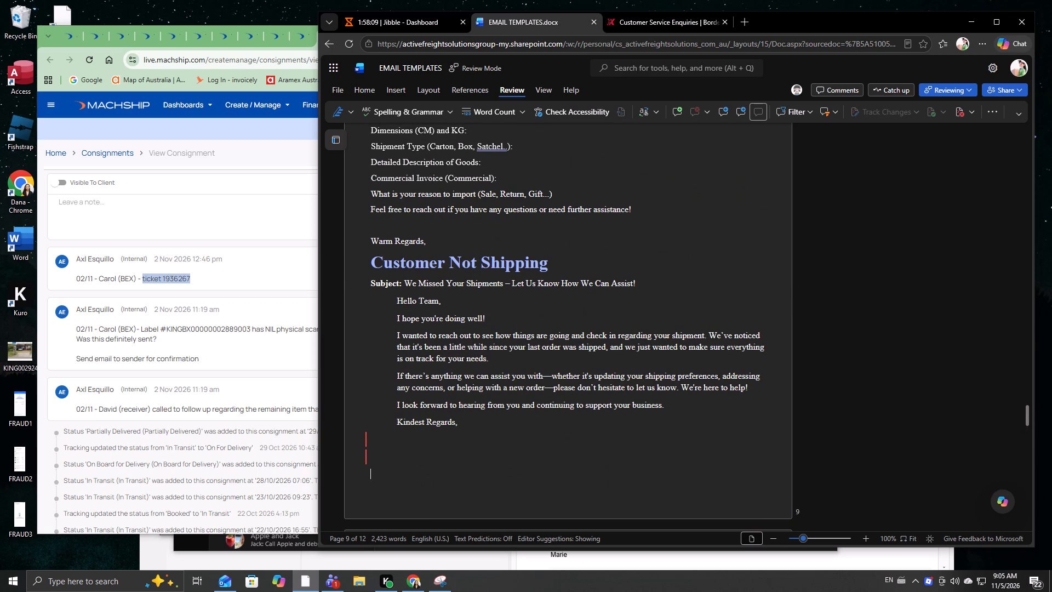
Insert one blank line between "Warm Regards," and the "Customer Not Shipping" heading.
{"action": "left_click", "coordinate": [439, 238]}
{"action": "key", "text": "Return"}
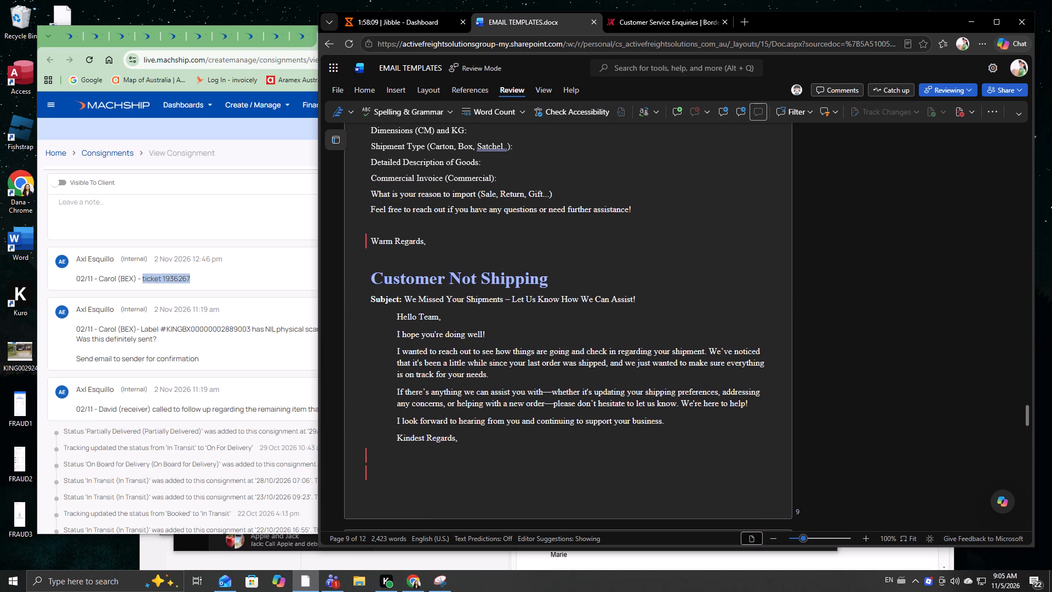
Remove one of the blank lines above the "INTERNATIONAL SHIPMENT" heading.
{"action": "scroll", "coordinate": [435, 260], "scroll_direction": "up", "scroll_amount": 1}
{"action": "scroll", "coordinate": [468, 295], "scroll_direction": "up", "scroll_amount": 5}
{"action": "scroll", "coordinate": [571, 274], "scroll_direction": "up", "scroll_amount": 6}
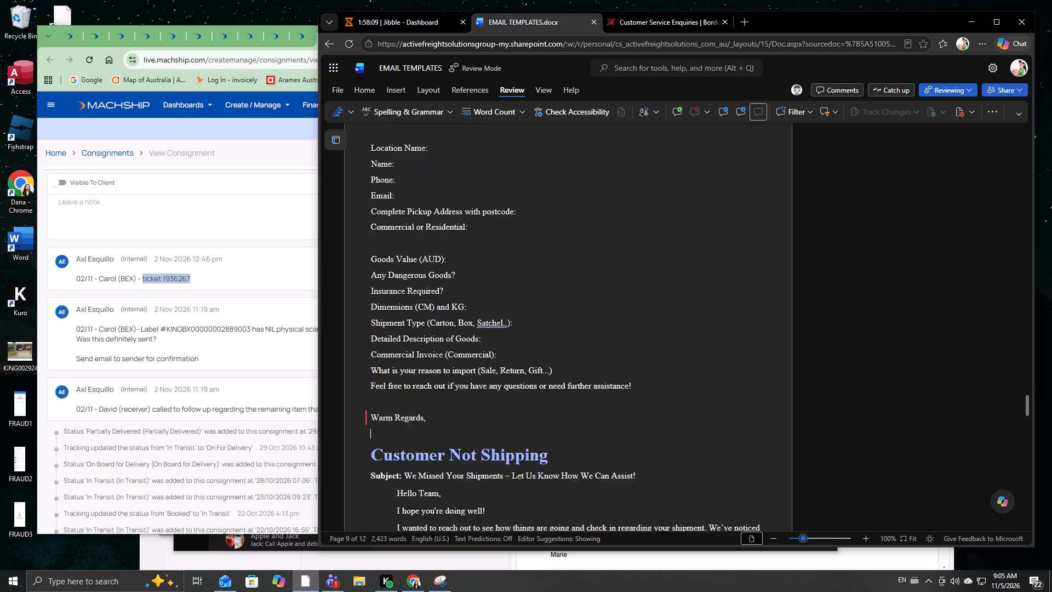
{"action": "scroll", "coordinate": [531, 271], "scroll_direction": "up", "scroll_amount": 20}
{"action": "scroll", "coordinate": [531, 271], "scroll_direction": "up", "scroll_amount": 4}
{"action": "left_click", "coordinate": [410, 282]}
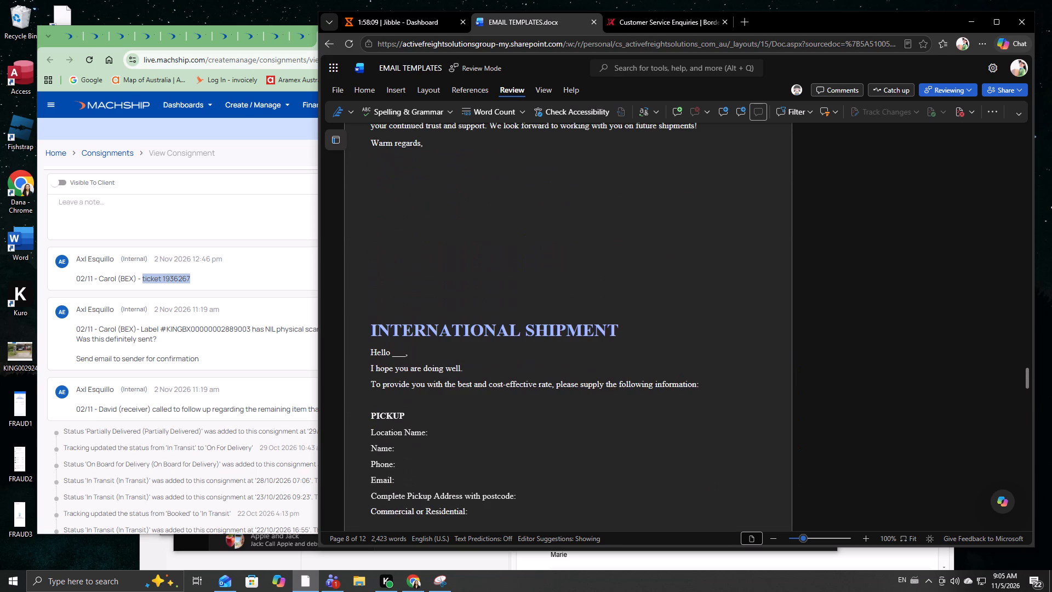
{"action": "key", "text": "BackSpace"}
Insert four blank lines above the "ACCOUNT SETUP" heading to push that template onto the next page.
{"action": "scroll", "coordinate": [413, 257], "scroll_direction": "up", "scroll_amount": 7}
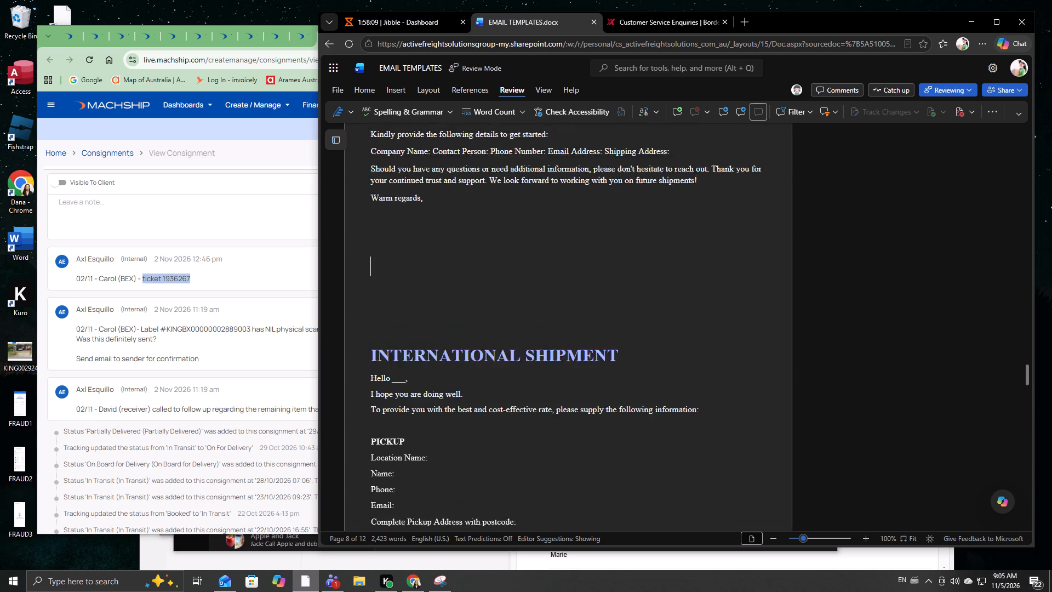
{"action": "scroll", "coordinate": [415, 254], "scroll_direction": "up", "scroll_amount": 4}
{"action": "scroll", "coordinate": [395, 210], "scroll_direction": "up", "scroll_amount": 7}
{"action": "left_click", "coordinate": [377, 193]}
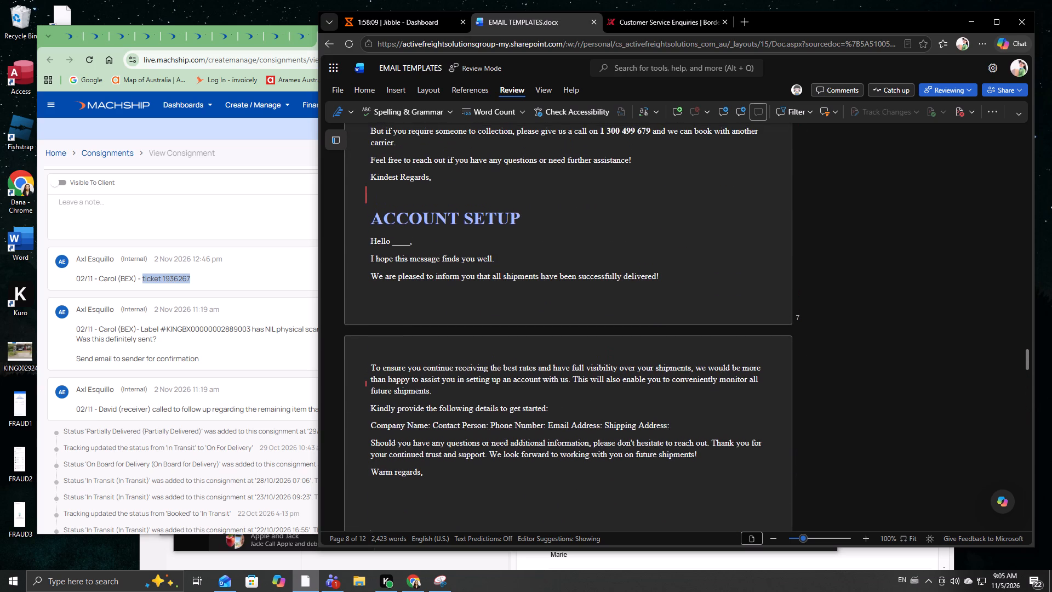
{"action": "key", "text": "Return"}
{"action": "key", "text": "Return"}
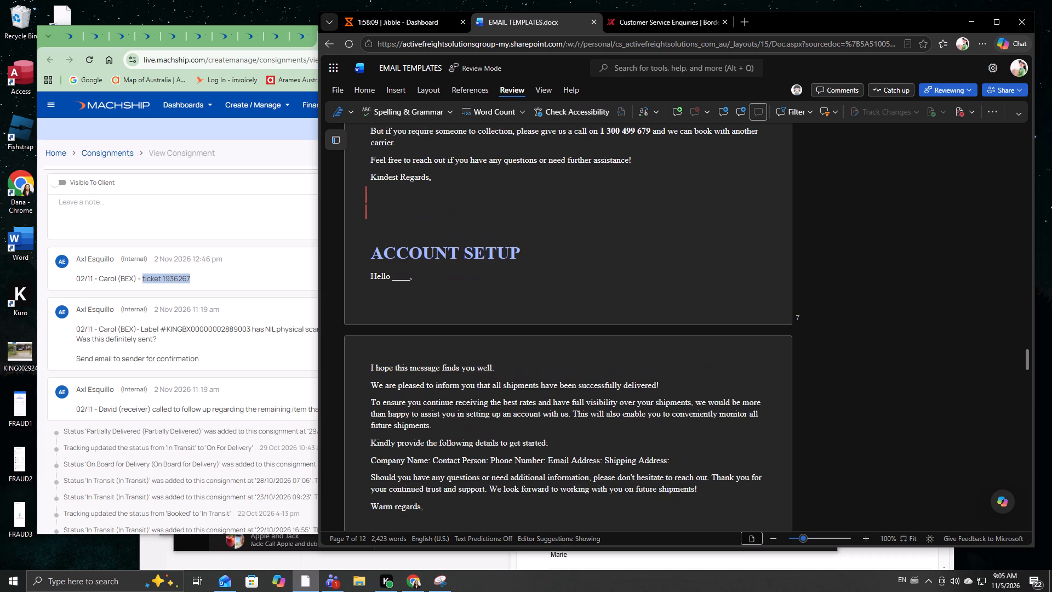
{"action": "key", "text": "Return"}
{"action": "key", "text": "Return"}
Examine the flagged wording and tracked changes in the Tier 1 carriers paragraph above the Incorrect Dimension template.
{"action": "scroll", "coordinate": [392, 197], "scroll_direction": "up", "scroll_amount": 2}
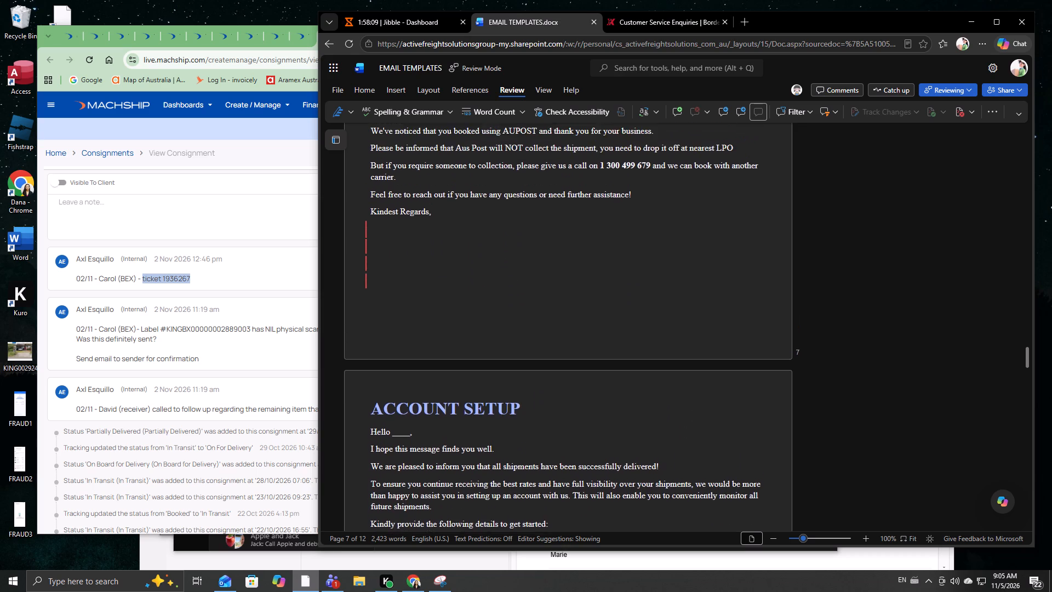
{"action": "scroll", "coordinate": [431, 289], "scroll_direction": "up", "scroll_amount": 6}
{"action": "scroll", "coordinate": [399, 331], "scroll_direction": "up", "scroll_amount": 14}
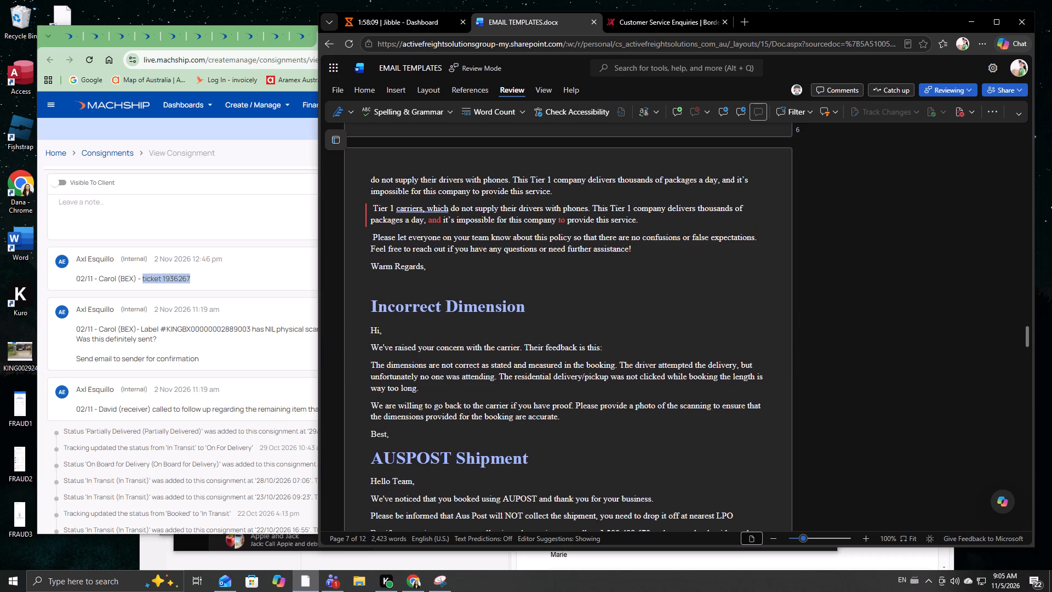
{"action": "left_click", "coordinate": [432, 220]}
{"action": "left_click", "coordinate": [424, 203]}
{"action": "left_click", "coordinate": [714, 308]}
Insert five blank lines above the "REMOVING WARRANTY" heading to push that template onto the next page.
{"action": "scroll", "coordinate": [511, 382], "scroll_direction": "down", "scroll_amount": 6}
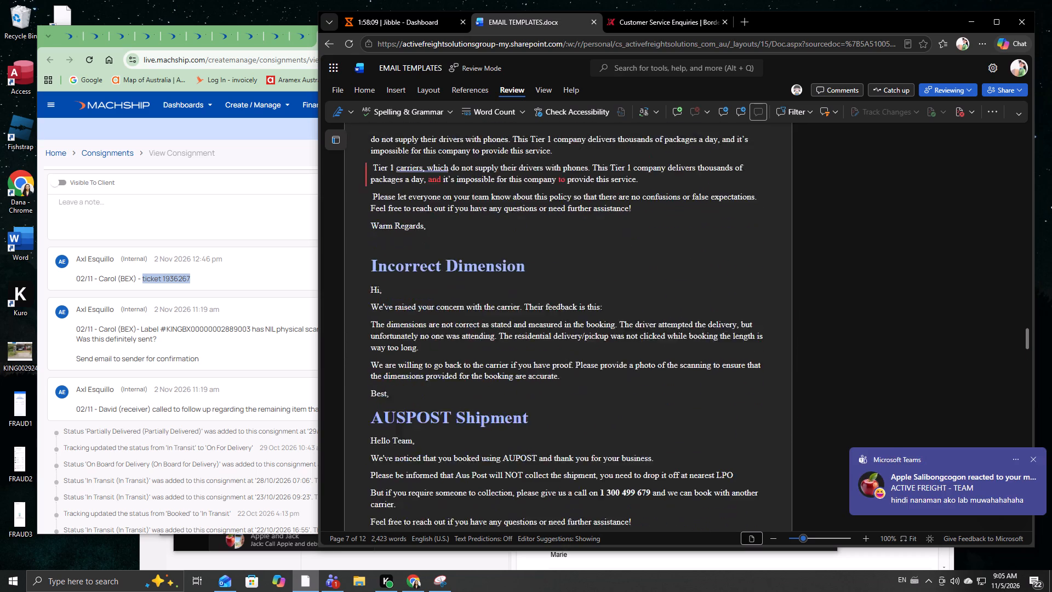
{"action": "scroll", "coordinate": [596, 369], "scroll_direction": "down", "scroll_amount": 7}
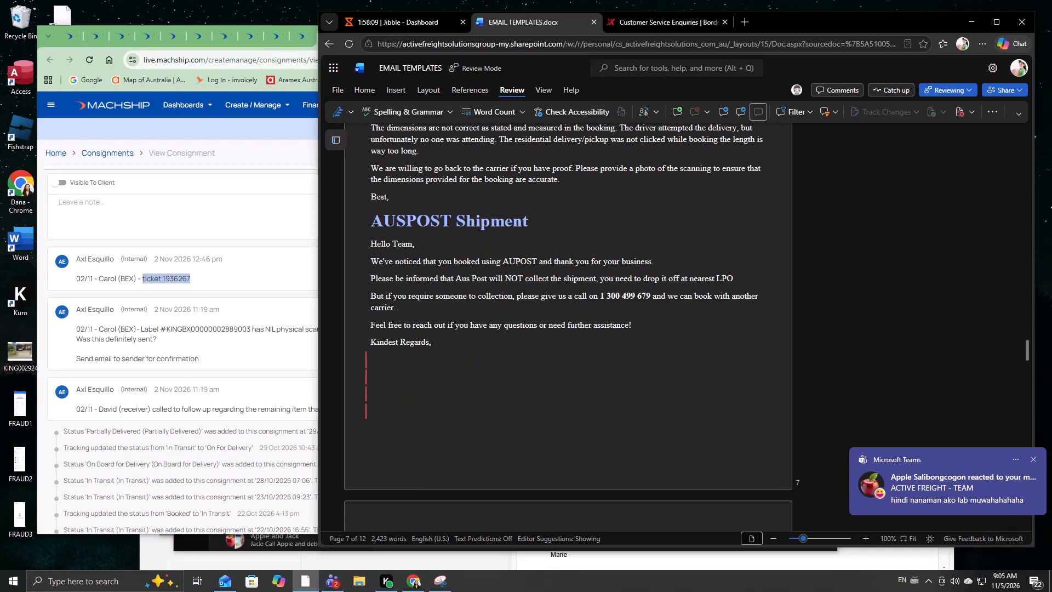
{"action": "scroll", "coordinate": [537, 356], "scroll_direction": "down", "scroll_amount": 20}
{"action": "scroll", "coordinate": [537, 356], "scroll_direction": "down", "scroll_amount": 20}
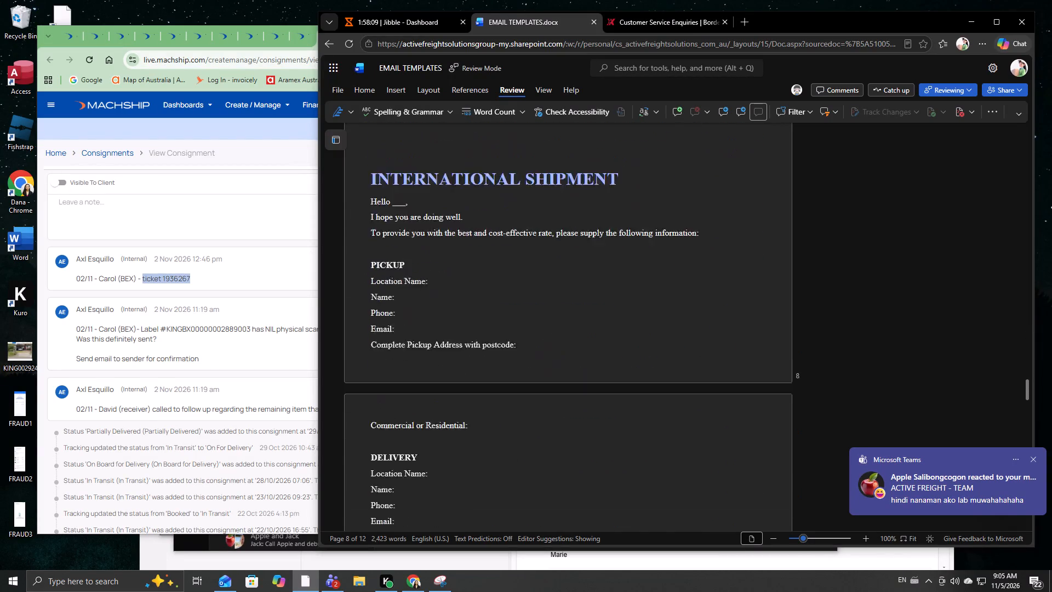
{"action": "scroll", "coordinate": [570, 354], "scroll_direction": "down", "scroll_amount": 20}
{"action": "scroll", "coordinate": [570, 354], "scroll_direction": "down", "scroll_amount": 19}
{"action": "scroll", "coordinate": [569, 354], "scroll_direction": "down", "scroll_amount": 6}
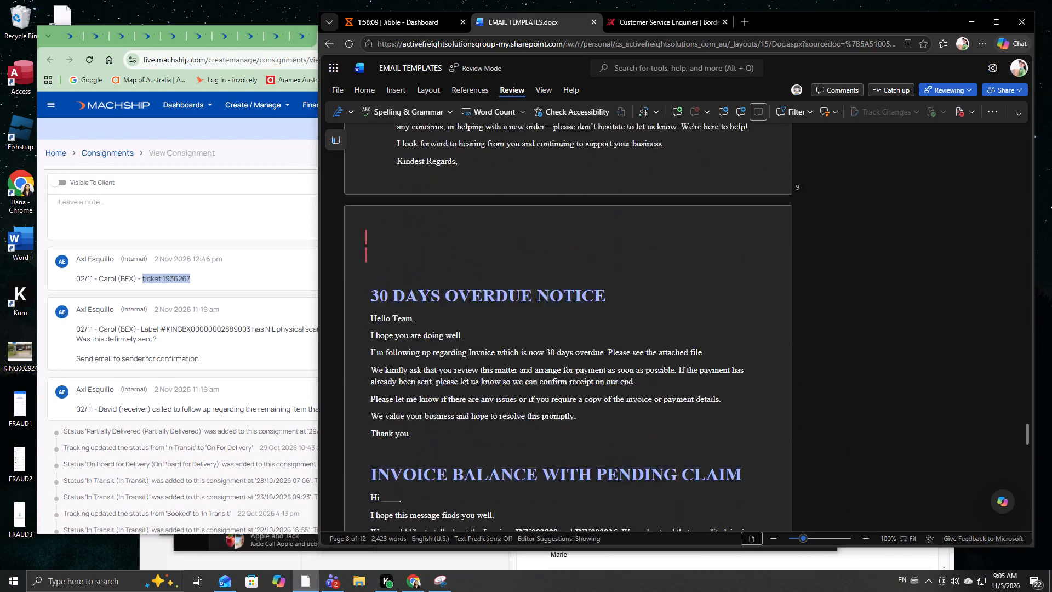
{"action": "scroll", "coordinate": [569, 354], "scroll_direction": "down", "scroll_amount": 20}
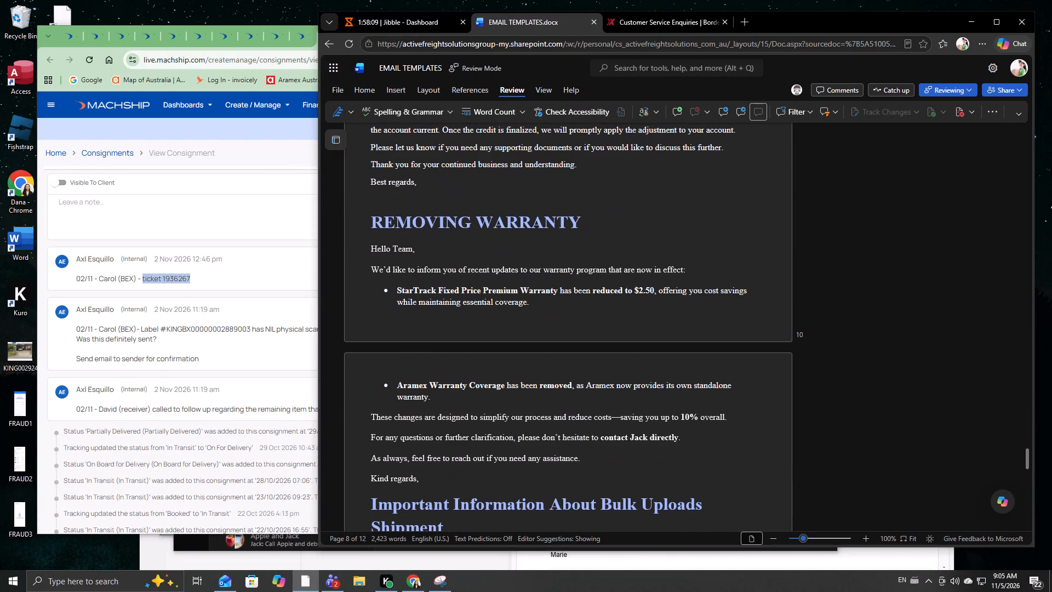
{"action": "left_click", "coordinate": [445, 197]}
{"action": "key", "text": "Return"}
{"action": "key", "text": "Return"}
{"action": "key", "text": "Return"}
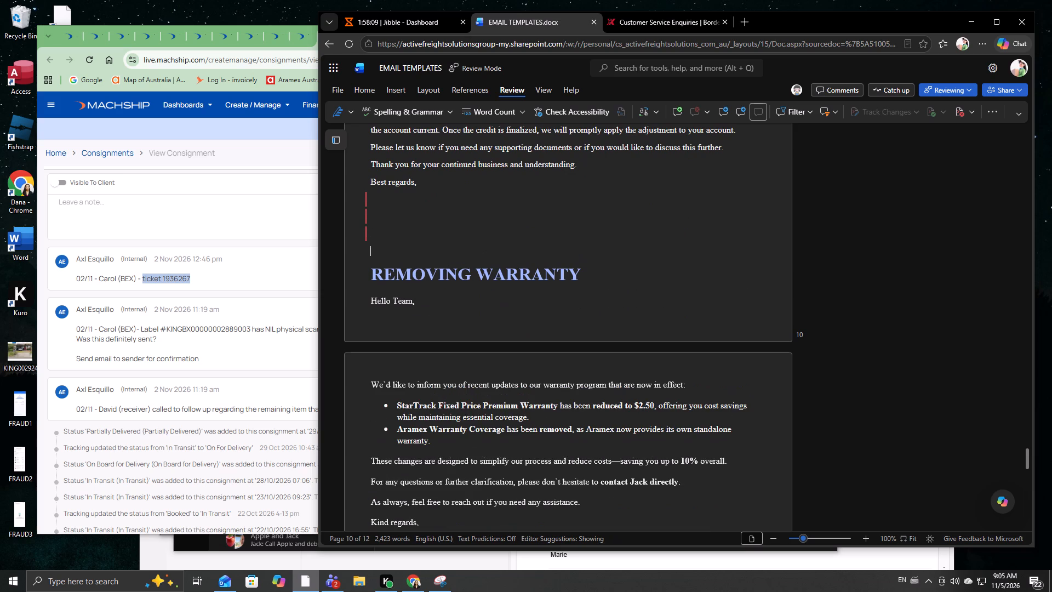
{"action": "key", "text": "Return"}
{"action": "key", "text": "Return"}
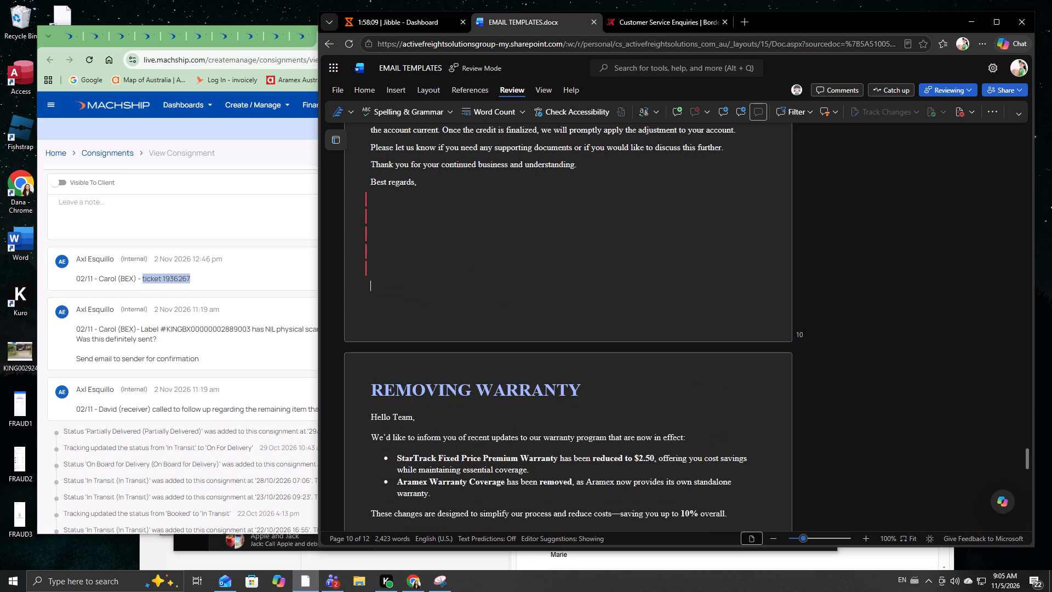
{"action": "left_click_drag", "start_coordinate": [368, 276], "coordinate": [352, 195]}
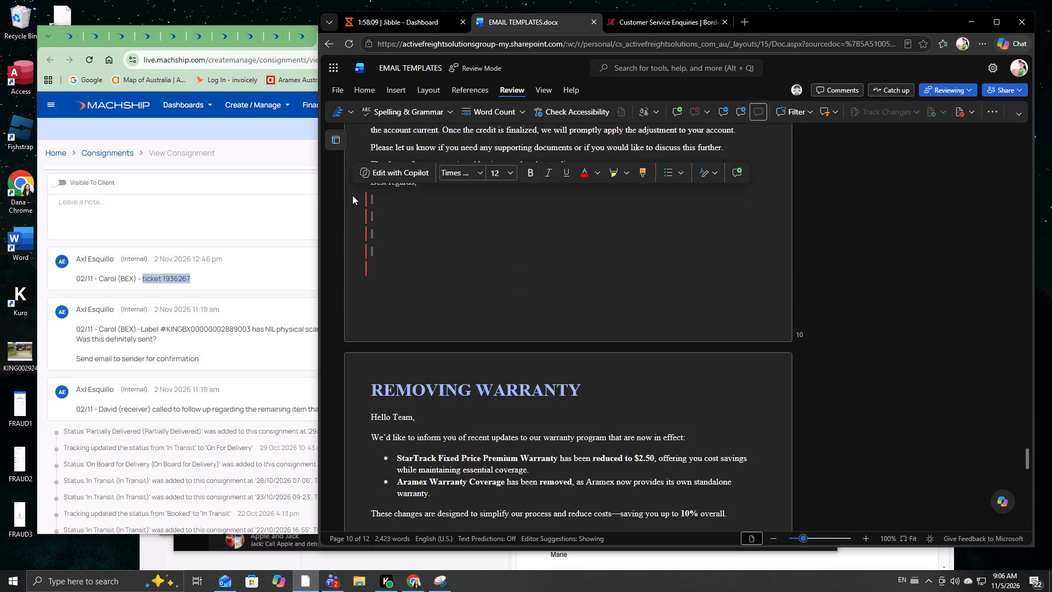
{"action": "left_click", "coordinate": [493, 294]}
Insert four blank lines after "Thank you for your cooperation.", above the second "Important Information About Bulk Uploads Shipment" heading.
{"action": "scroll", "coordinate": [557, 366], "scroll_direction": "down", "scroll_amount": 3}
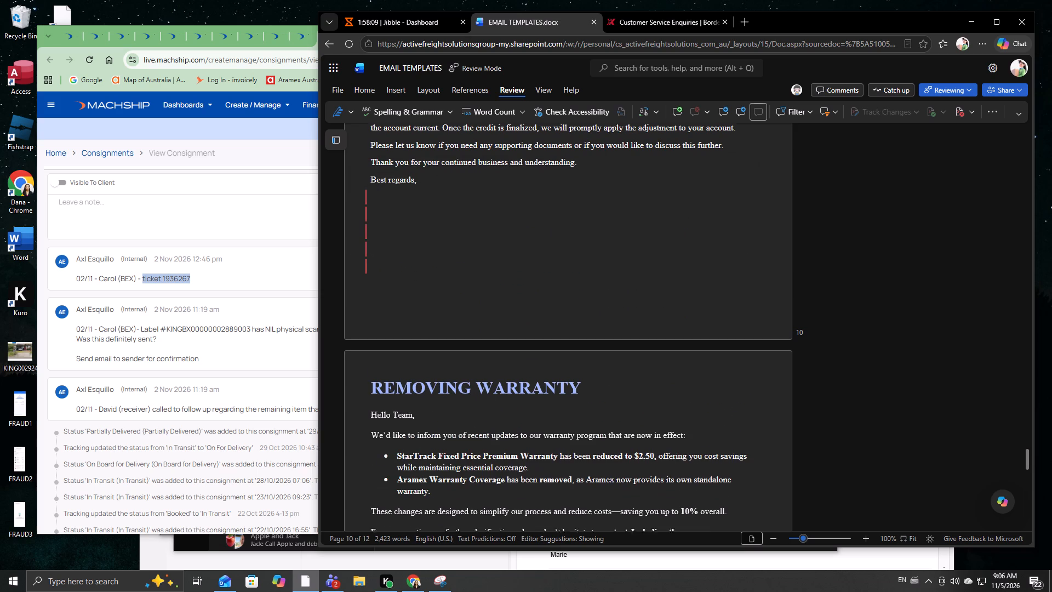
{"action": "scroll", "coordinate": [580, 360], "scroll_direction": "down", "scroll_amount": 20}
{"action": "scroll", "coordinate": [580, 360], "scroll_direction": "down", "scroll_amount": 10}
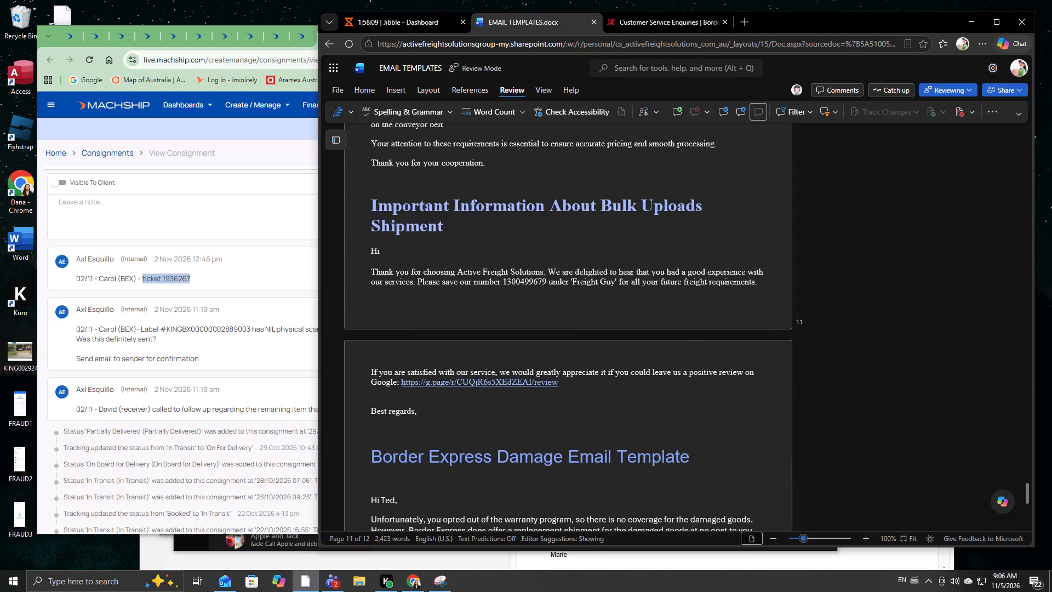
{"action": "left_click", "coordinate": [374, 184]}
{"action": "key", "text": "Return"}
{"action": "key", "text": "Return"}
{"action": "key", "text": "Return"}
{"action": "key", "text": "Return"}
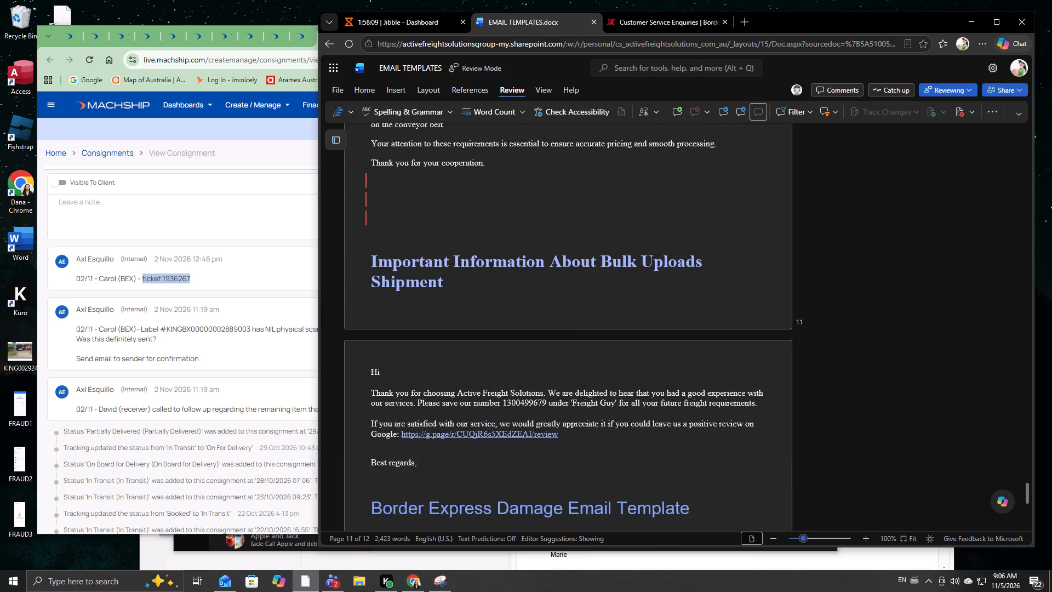
Review the spacing and page breaks of the email templates from the Border Express Damage template back up to UNDER AGENT.
{"action": "scroll", "coordinate": [424, 294], "scroll_direction": "down", "scroll_amount": 20}
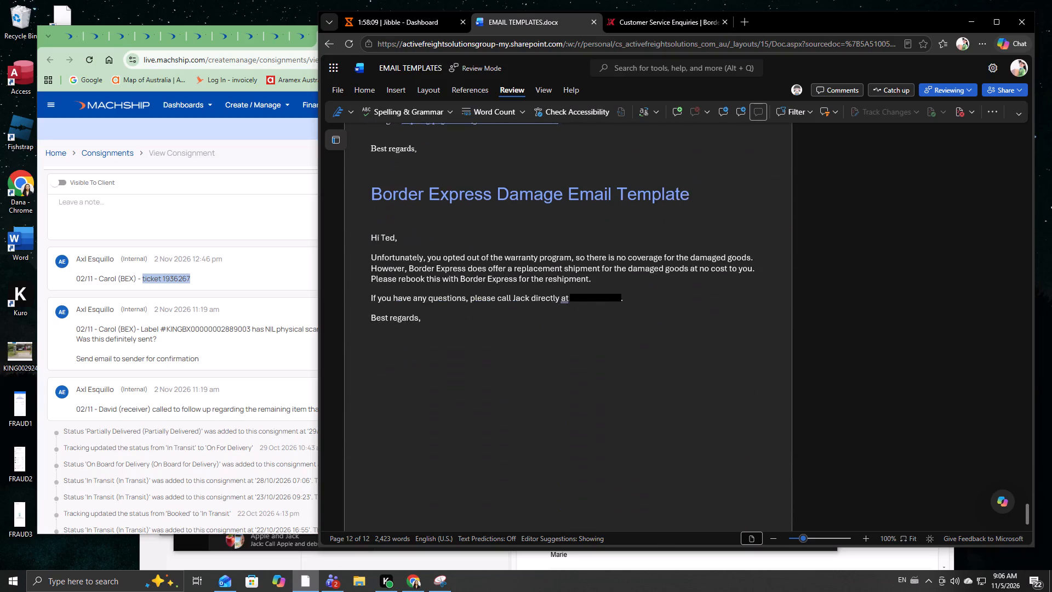
{"action": "scroll", "coordinate": [442, 331], "scroll_direction": "down", "scroll_amount": 9}
{"action": "scroll", "coordinate": [439, 321], "scroll_direction": "up", "scroll_amount": 20}
{"action": "scroll", "coordinate": [439, 321], "scroll_direction": "up", "scroll_amount": 2}
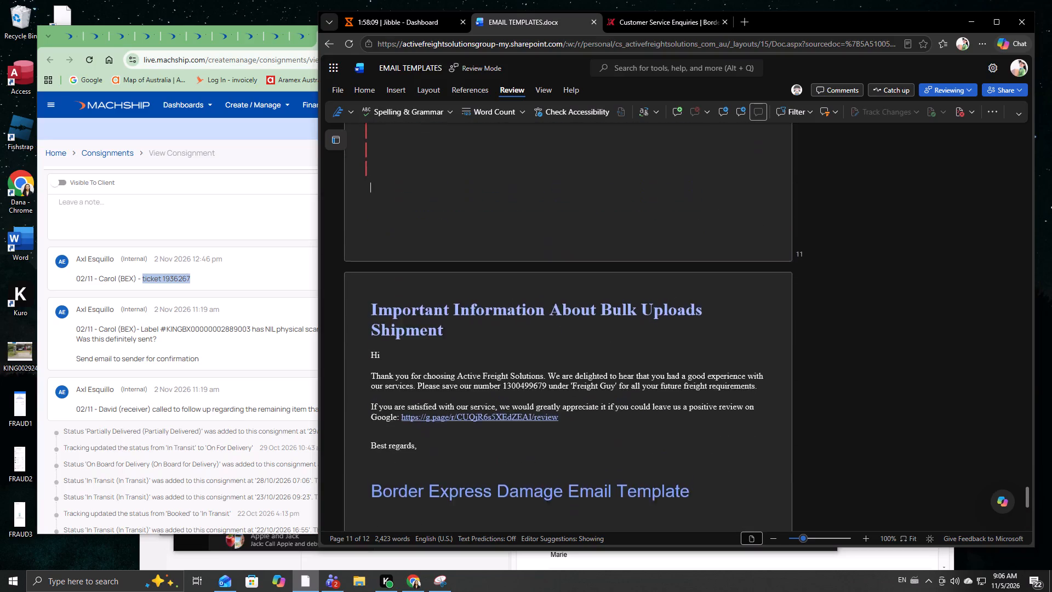
{"action": "scroll", "coordinate": [438, 304], "scroll_direction": "up", "scroll_amount": 20}
{"action": "scroll", "coordinate": [438, 304], "scroll_direction": "up", "scroll_amount": 4}
{"action": "scroll", "coordinate": [456, 314], "scroll_direction": "up", "scroll_amount": 17}
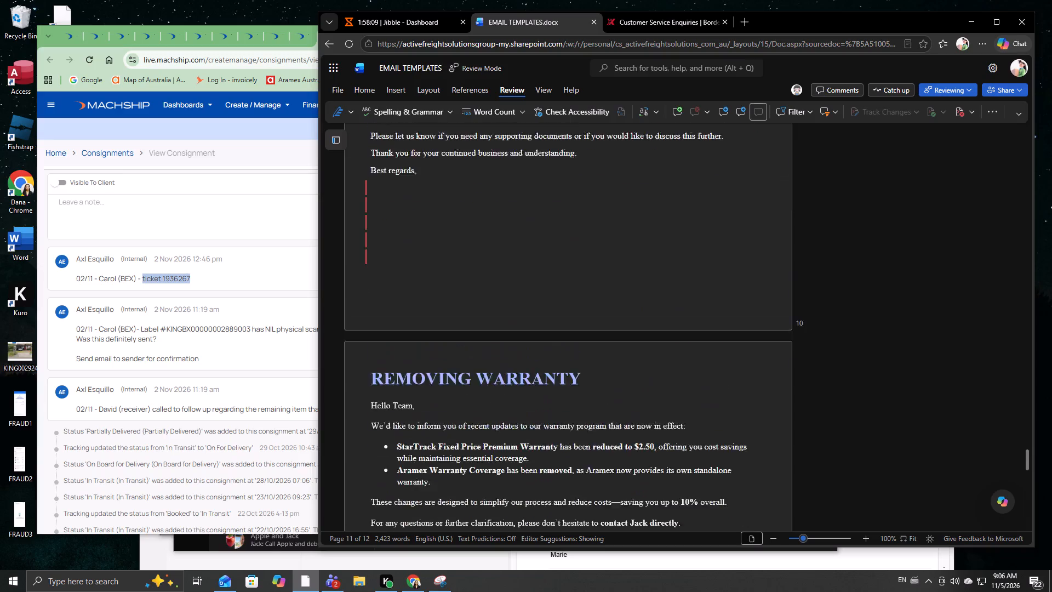
{"action": "scroll", "coordinate": [451, 361], "scroll_direction": "up", "scroll_amount": 18}
{"action": "scroll", "coordinate": [444, 360], "scroll_direction": "up", "scroll_amount": 12}
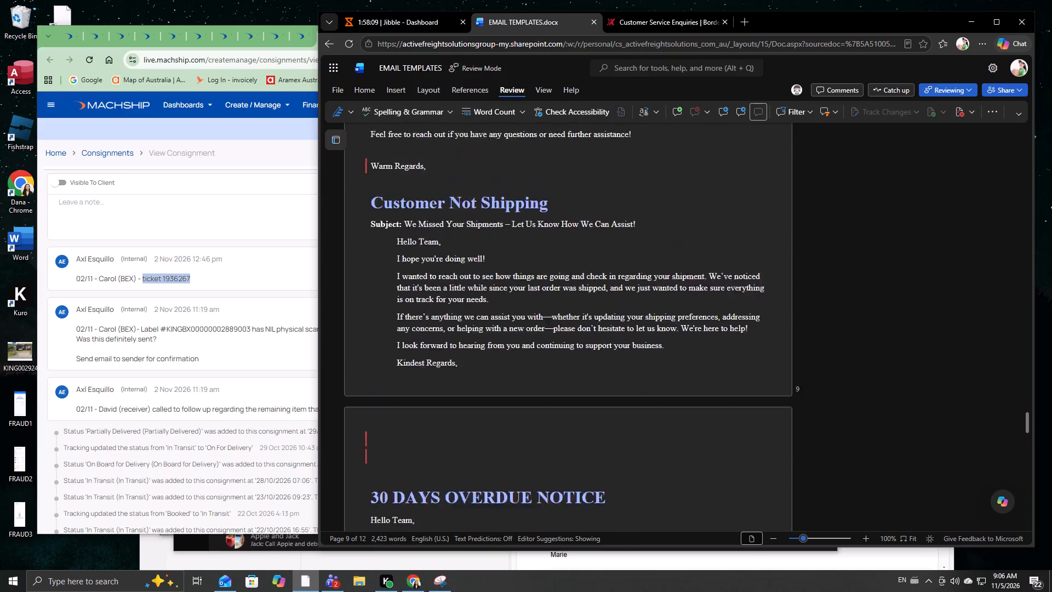
{"action": "scroll", "coordinate": [444, 356], "scroll_direction": "up", "scroll_amount": 20}
{"action": "scroll", "coordinate": [444, 356], "scroll_direction": "up", "scroll_amount": 19}
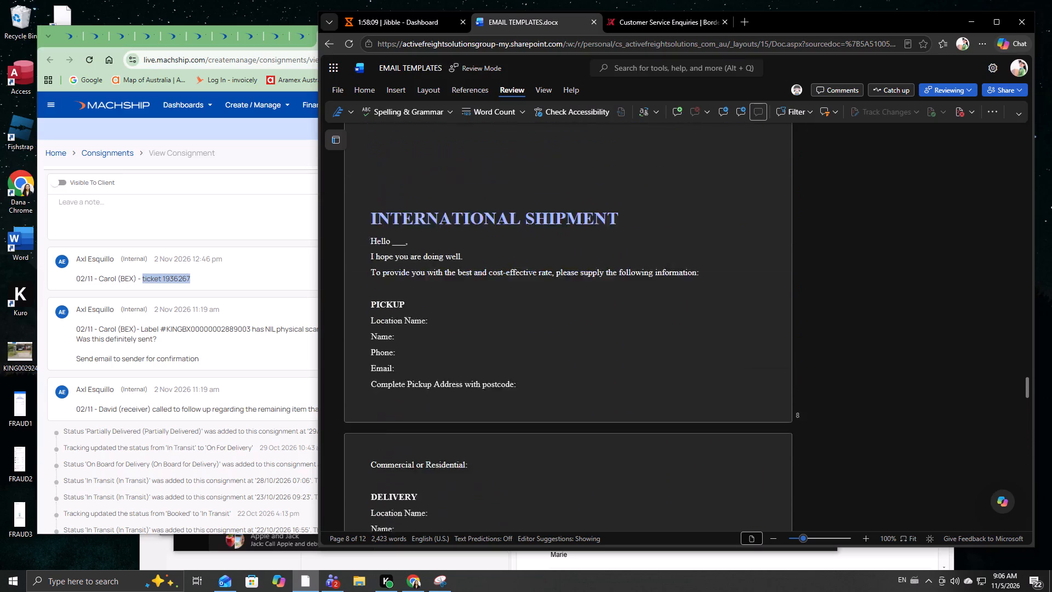
{"action": "scroll", "coordinate": [441, 322], "scroll_direction": "up", "scroll_amount": 10}
{"action": "scroll", "coordinate": [439, 309], "scroll_direction": "up", "scroll_amount": 20}
{"action": "scroll", "coordinate": [439, 309], "scroll_direction": "up", "scroll_amount": 3}
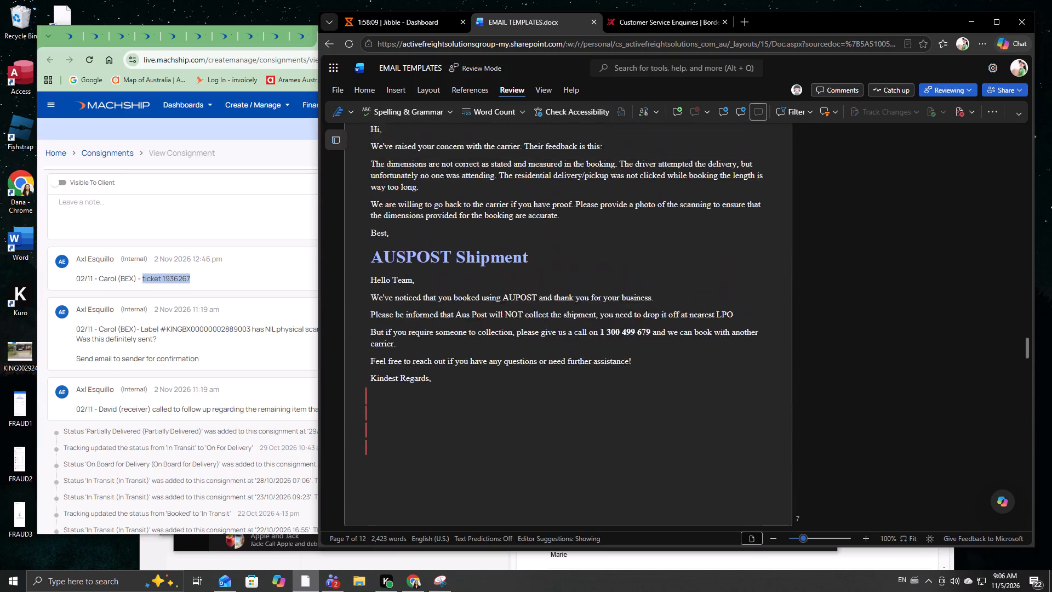
{"action": "scroll", "coordinate": [422, 314], "scroll_direction": "up", "scroll_amount": 3}
{"action": "scroll", "coordinate": [405, 343], "scroll_direction": "down", "scroll_amount": 1}
{"action": "scroll", "coordinate": [404, 342], "scroll_direction": "up", "scroll_amount": 18}
{"action": "scroll", "coordinate": [417, 345], "scroll_direction": "up", "scroll_amount": 14}
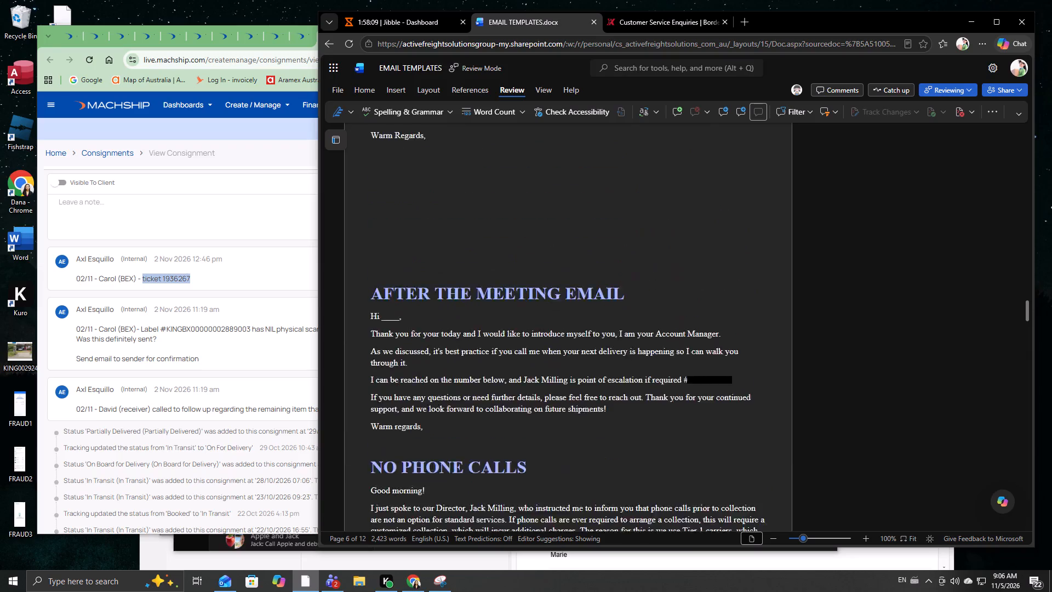
{"action": "scroll", "coordinate": [408, 341], "scroll_direction": "up", "scroll_amount": 10}
{"action": "scroll", "coordinate": [406, 339], "scroll_direction": "up", "scroll_amount": 17}
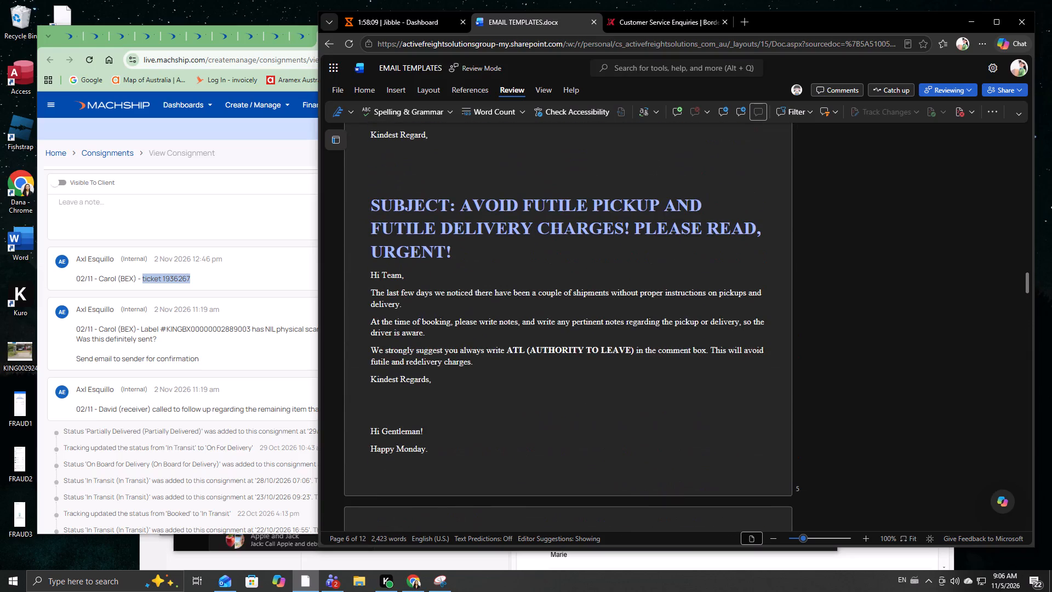
{"action": "scroll", "coordinate": [384, 401], "scroll_direction": "up", "scroll_amount": 4}
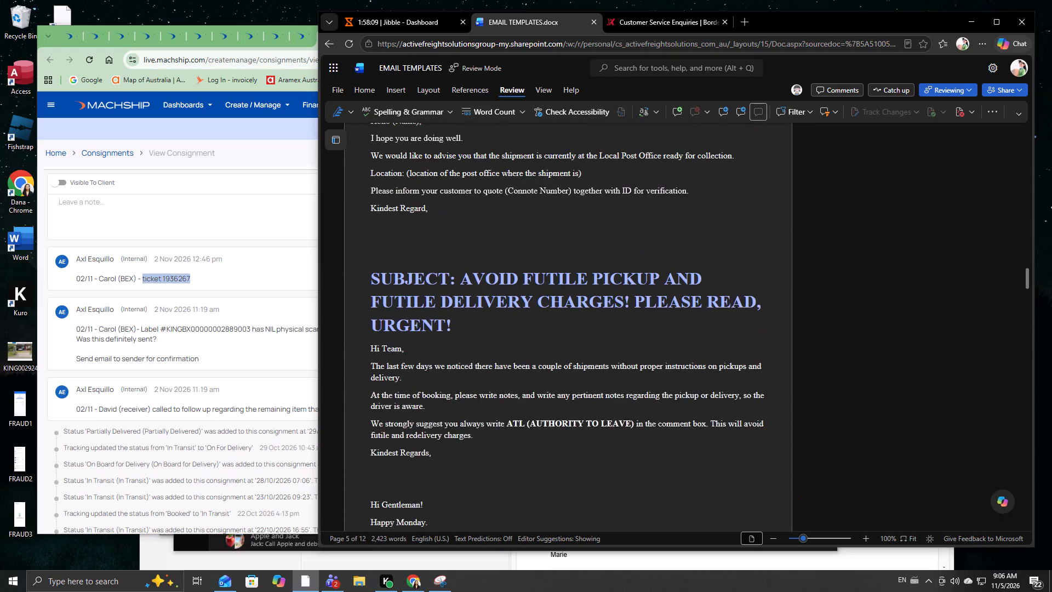
{"action": "scroll", "coordinate": [382, 403], "scroll_direction": "up", "scroll_amount": 11}
{"action": "scroll", "coordinate": [382, 400], "scroll_direction": "down", "scroll_amount": 1}
{"action": "scroll", "coordinate": [382, 400], "scroll_direction": "up", "scroll_amount": 8}
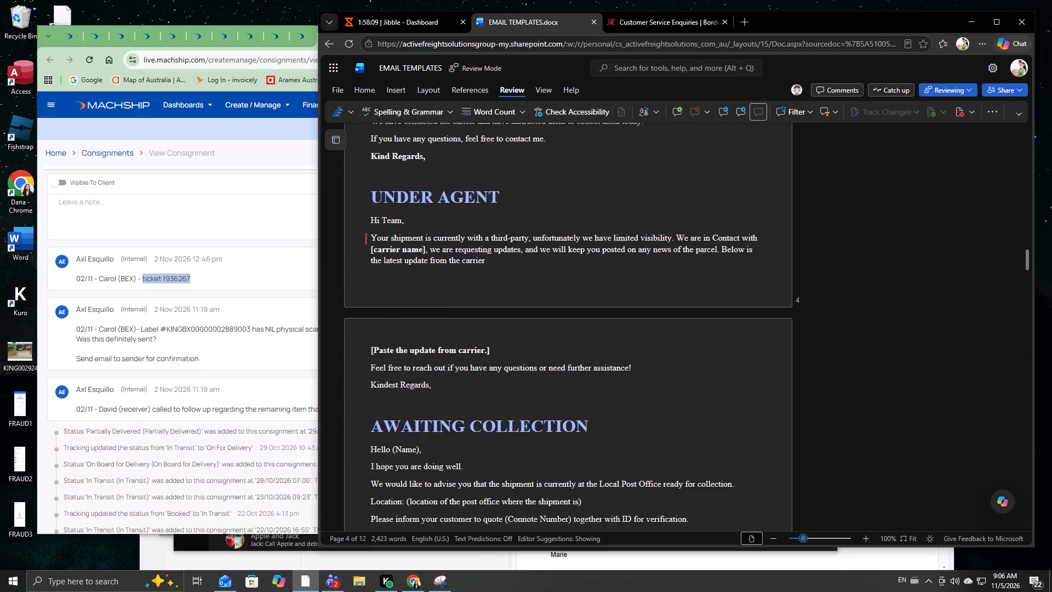
Insert five blank lines above the "UNDER AGENT" heading to push that template onto the next page.
{"action": "scroll", "coordinate": [380, 396], "scroll_direction": "up", "scroll_amount": 5}
{"action": "left_click", "coordinate": [380, 270]}
{"action": "key", "text": "Return"}
{"action": "key", "text": "Return"}
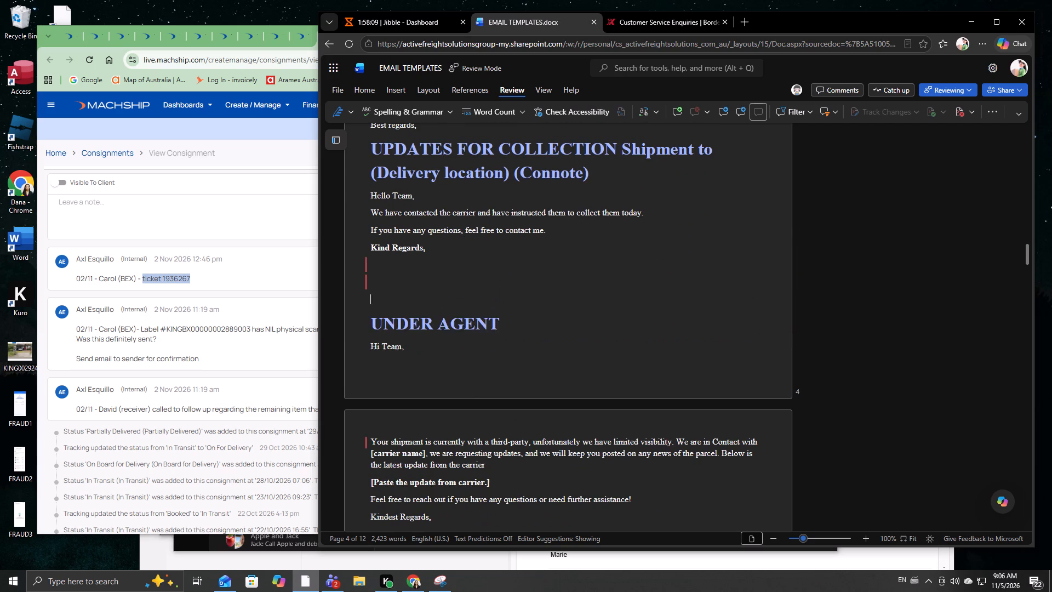
{"action": "key", "text": "Return"}
{"action": "key", "text": "Return"}
{"action": "key", "text": "Return"}
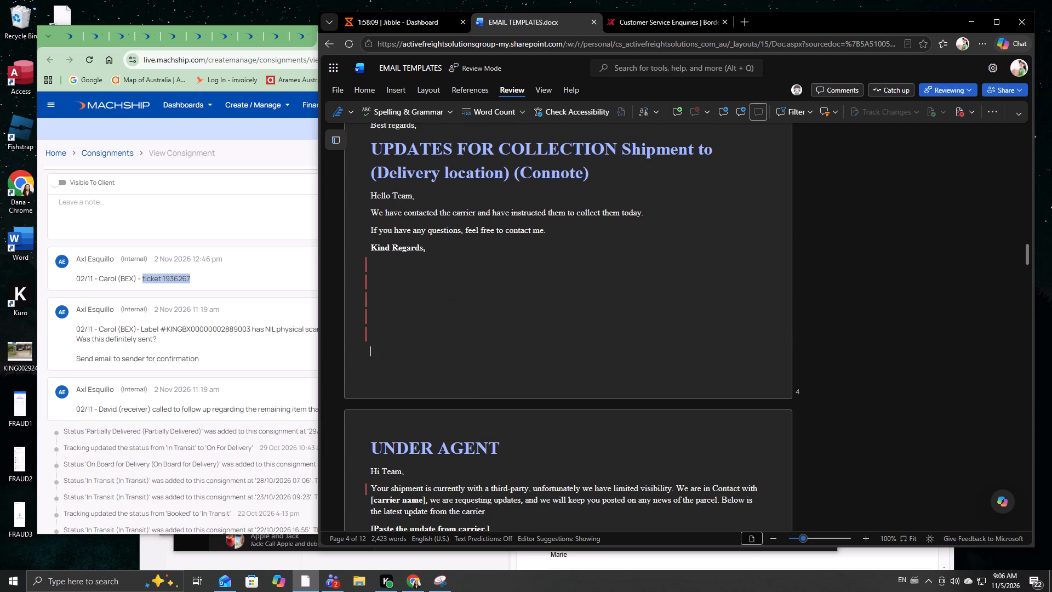
Review the layout of the remaining templates from the claim emails back up to the "Cancellation request | Connote" heading.
{"action": "scroll", "coordinate": [407, 195], "scroll_direction": "up", "scroll_amount": 13}
{"action": "scroll", "coordinate": [482, 229], "scroll_direction": "up", "scroll_amount": 15}
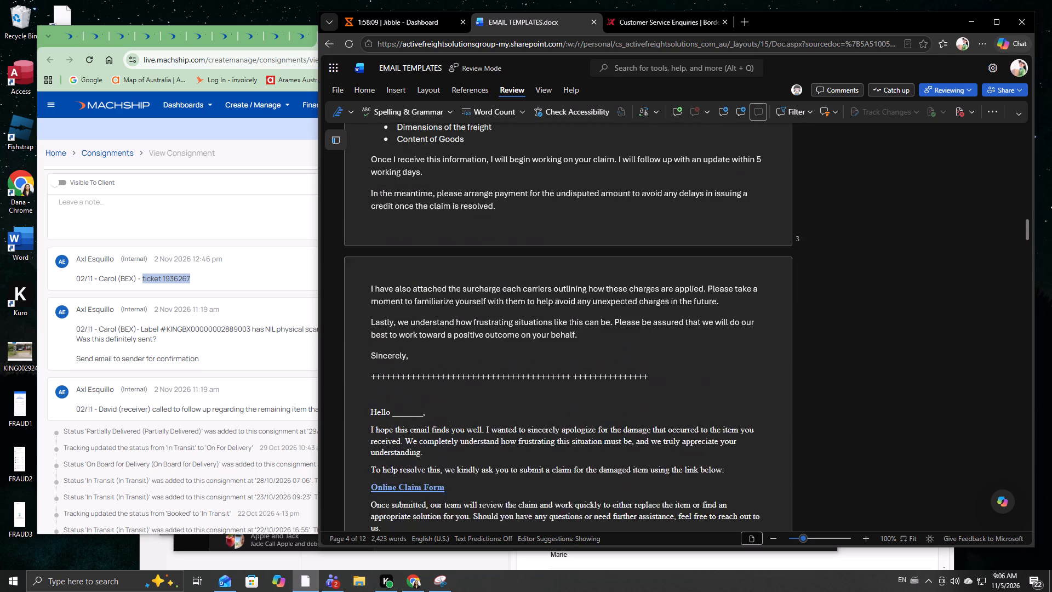
{"action": "scroll", "coordinate": [494, 260], "scroll_direction": "up", "scroll_amount": 20}
{"action": "scroll", "coordinate": [484, 276], "scroll_direction": "up", "scroll_amount": 11}
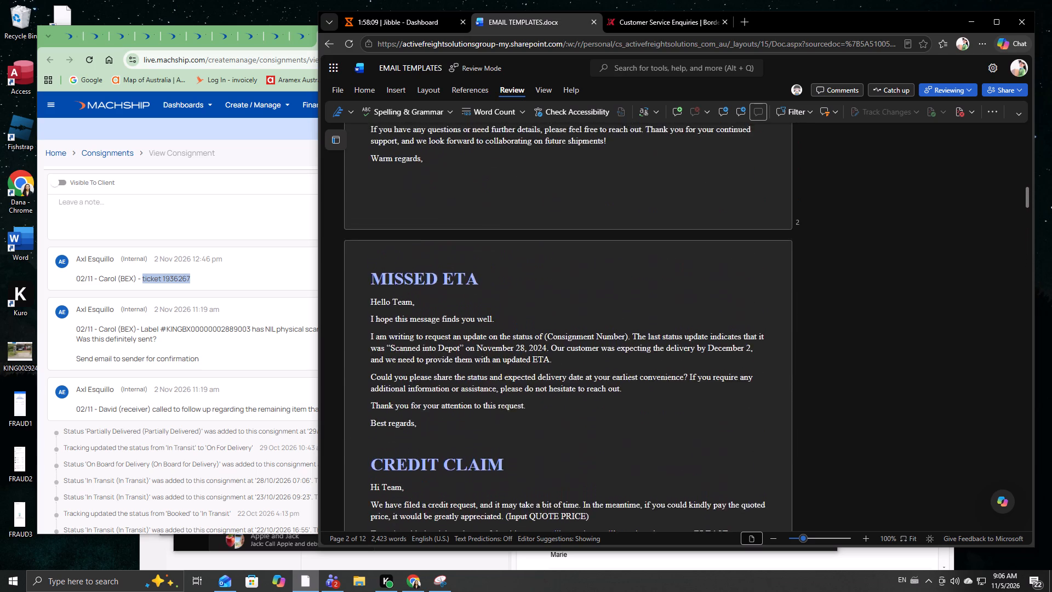
{"action": "scroll", "coordinate": [485, 279], "scroll_direction": "up", "scroll_amount": 10}
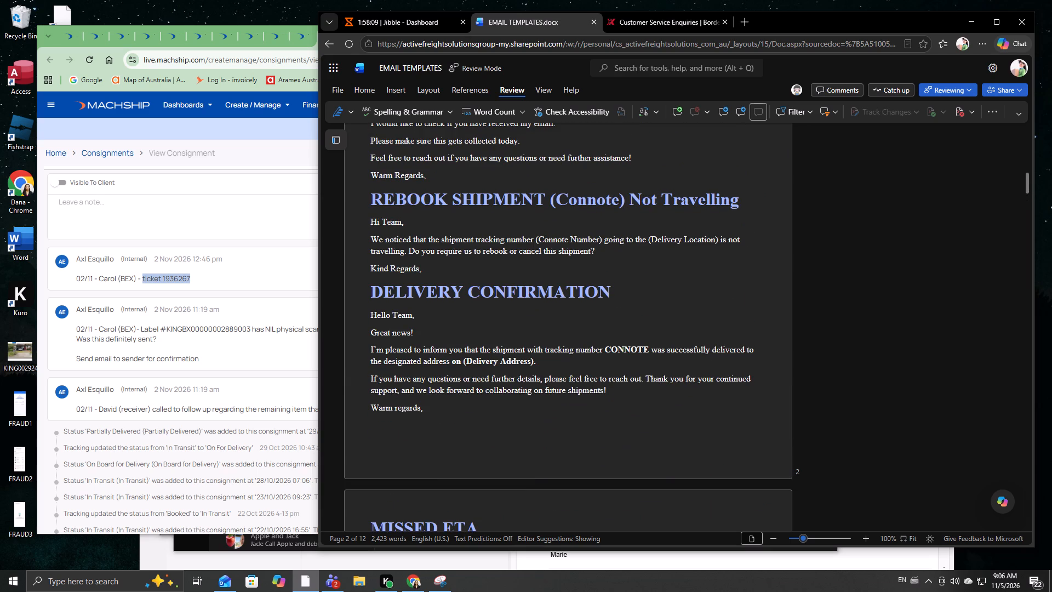
{"action": "scroll", "coordinate": [622, 292], "scroll_direction": "up", "scroll_amount": 6}
{"action": "scroll", "coordinate": [616, 292], "scroll_direction": "up", "scroll_amount": 20}
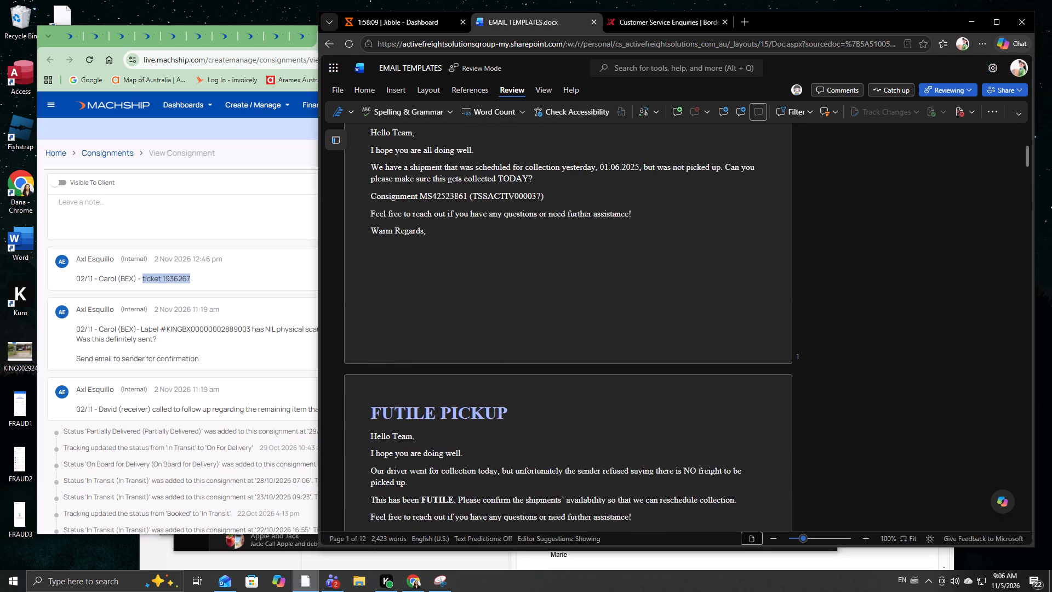
{"action": "scroll", "coordinate": [587, 286], "scroll_direction": "up", "scroll_amount": 11}
{"action": "scroll", "coordinate": [584, 284], "scroll_direction": "up", "scroll_amount": 20}
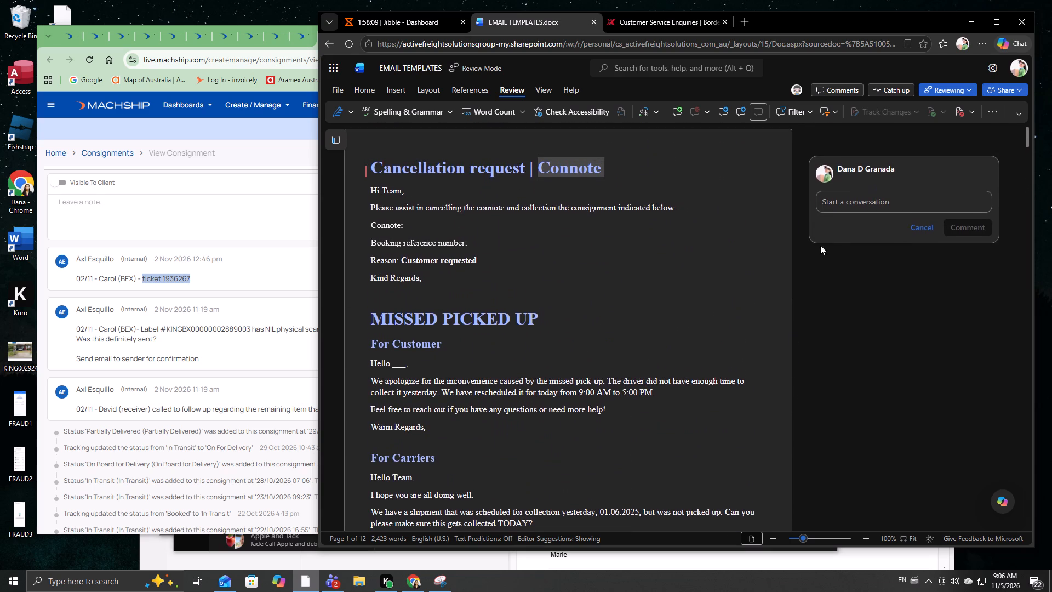
{"action": "left_click", "coordinate": [914, 276]}
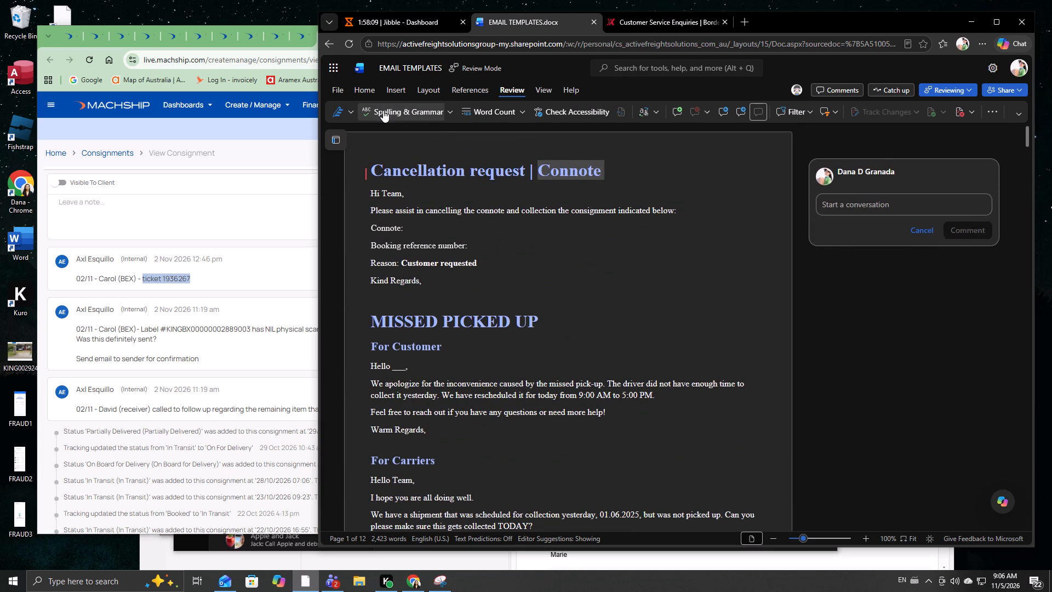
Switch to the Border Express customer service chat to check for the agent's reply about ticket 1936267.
{"action": "left_click", "coordinate": [409, 31]}
{"action": "left_click", "coordinate": [689, 21]}
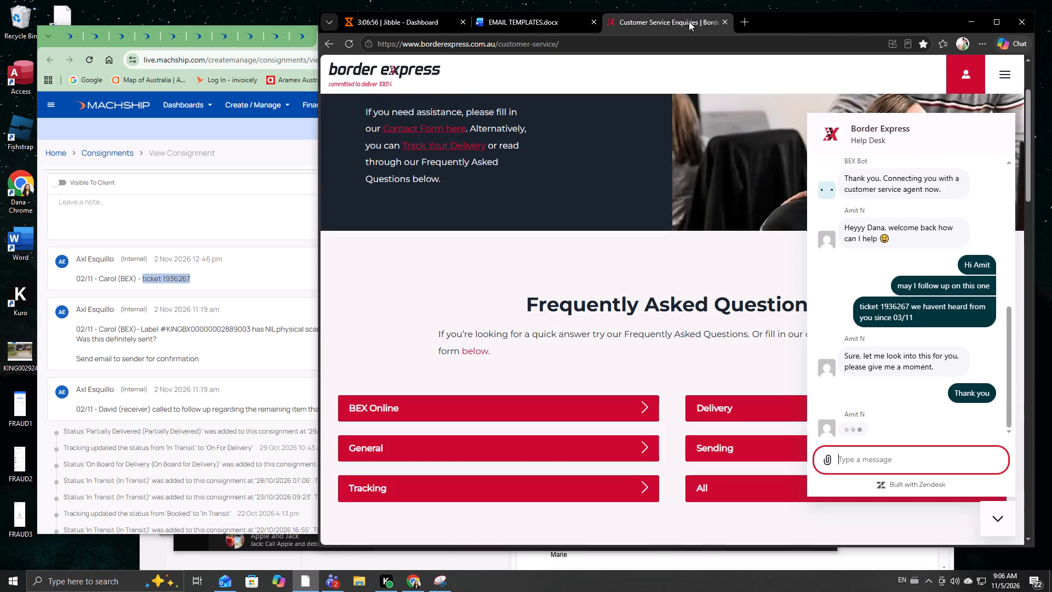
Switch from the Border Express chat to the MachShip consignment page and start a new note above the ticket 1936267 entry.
{"action": "left_click", "coordinate": [877, 461]}
{"action": "left_click", "coordinate": [220, 220]}
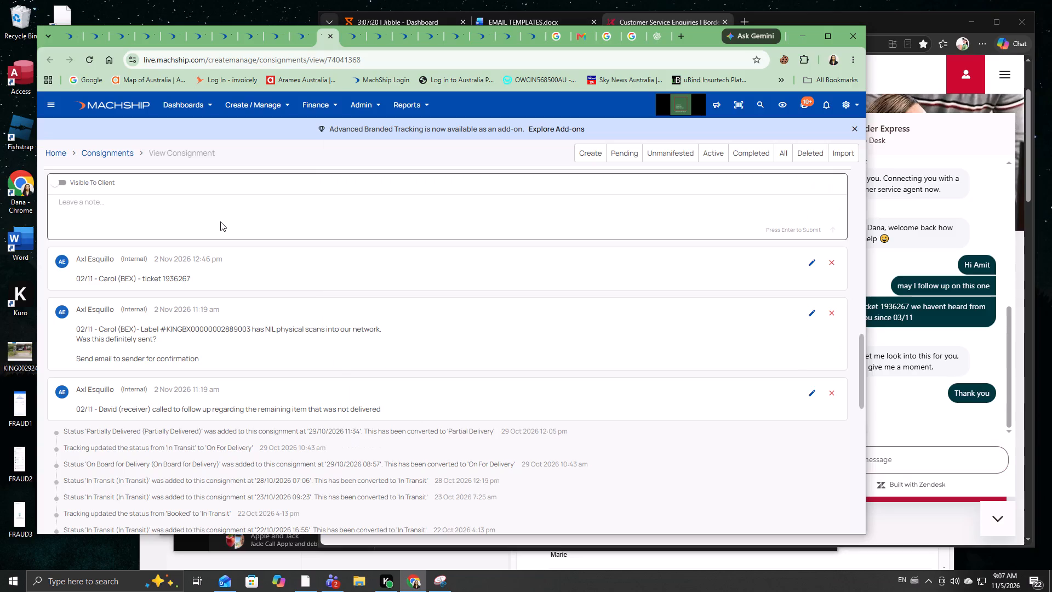
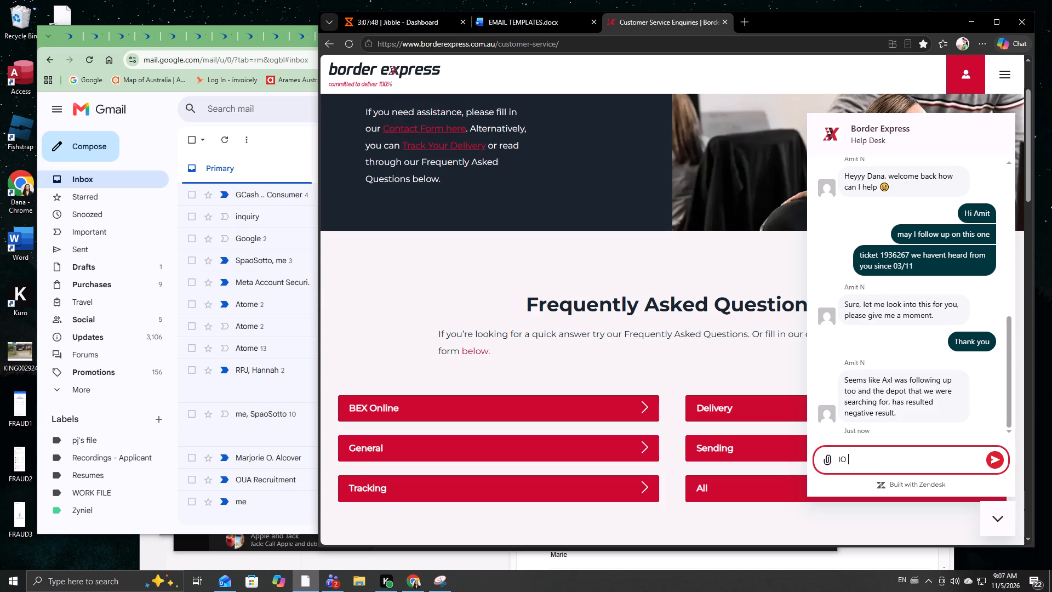
Reply to the Border Express agent in the chat with "I see so no update until now?".
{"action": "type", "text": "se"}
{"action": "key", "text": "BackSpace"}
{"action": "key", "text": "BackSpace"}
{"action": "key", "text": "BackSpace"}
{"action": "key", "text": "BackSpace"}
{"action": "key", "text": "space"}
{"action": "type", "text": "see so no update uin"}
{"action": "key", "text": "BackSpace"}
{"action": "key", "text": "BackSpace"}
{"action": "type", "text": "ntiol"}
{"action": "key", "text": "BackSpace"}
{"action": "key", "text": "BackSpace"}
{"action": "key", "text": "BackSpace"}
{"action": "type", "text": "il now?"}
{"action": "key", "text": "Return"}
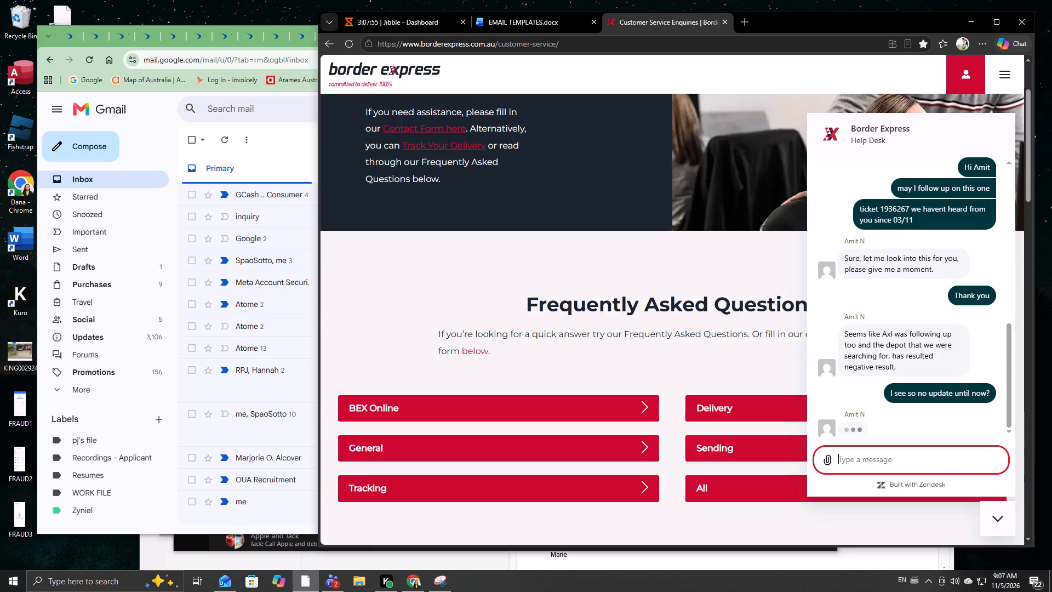
Select the full text of the agent's chat message about the depot search result.
{"action": "left_click_drag", "start_coordinate": [847, 333], "coordinate": [888, 359]}
{"action": "left_click", "coordinate": [894, 362]}
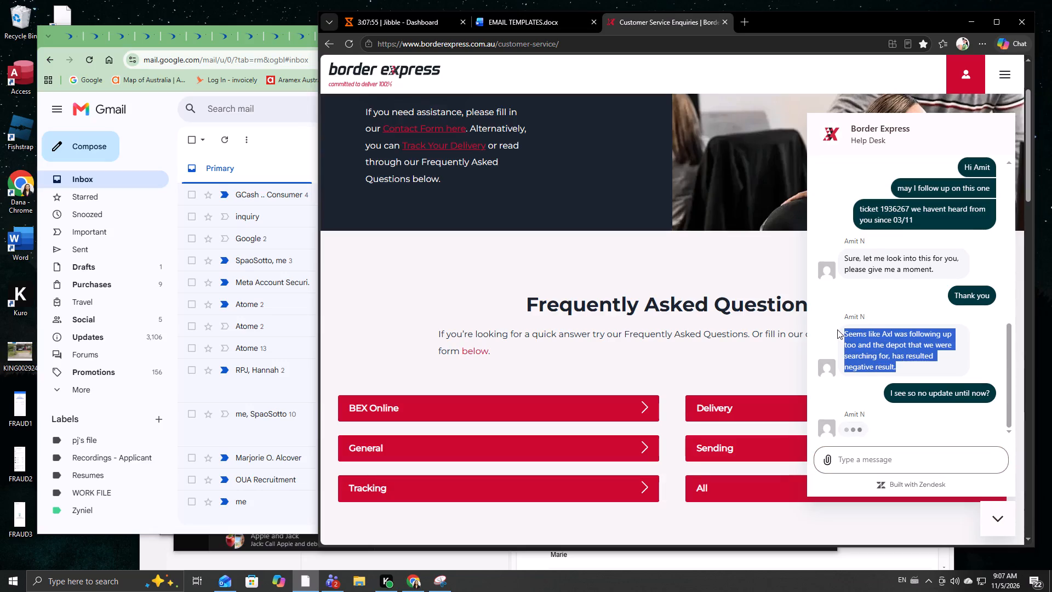
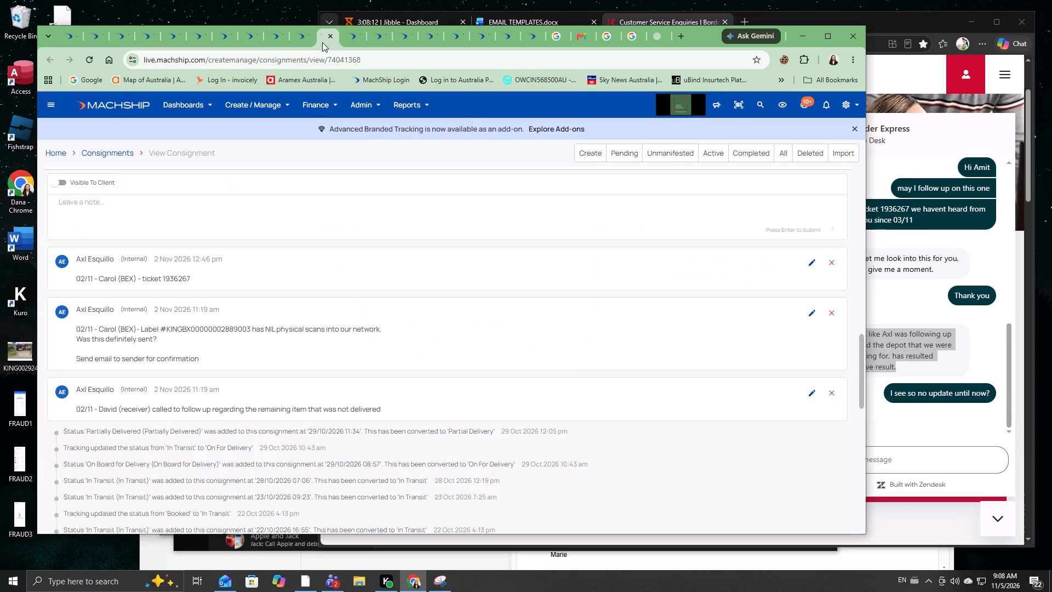
Save an internal note on the consignment reading "as per BEX" followed by the copied chat reply about the depot search's negative result.
{"action": "left_click", "coordinate": [155, 224]}
{"action": "left_click", "coordinate": [156, 208]}
{"action": "key", "text": "ctrl+v"}
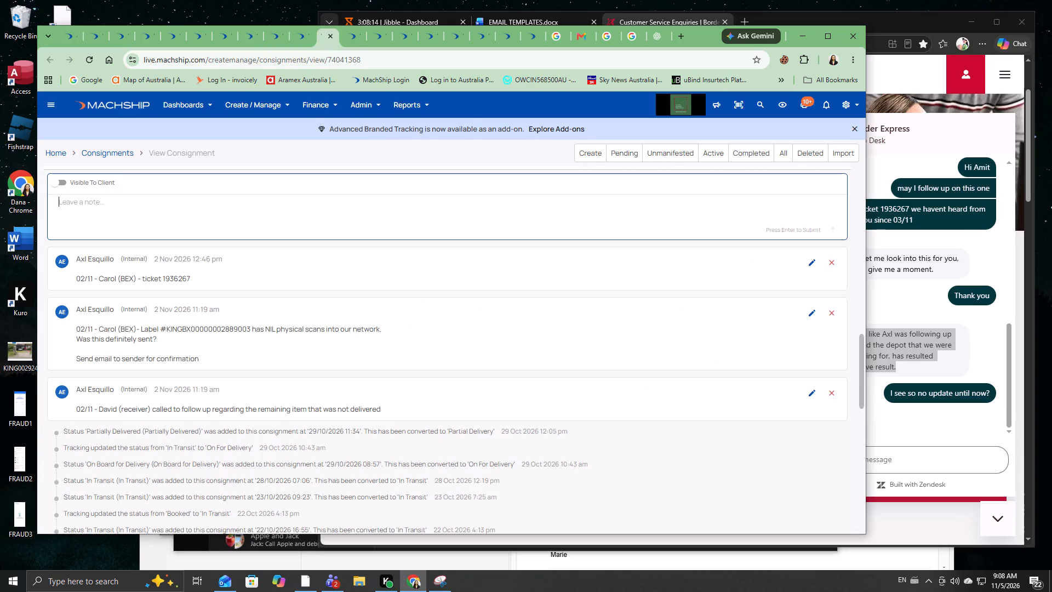
{"action": "left_click", "coordinate": [61, 201]}
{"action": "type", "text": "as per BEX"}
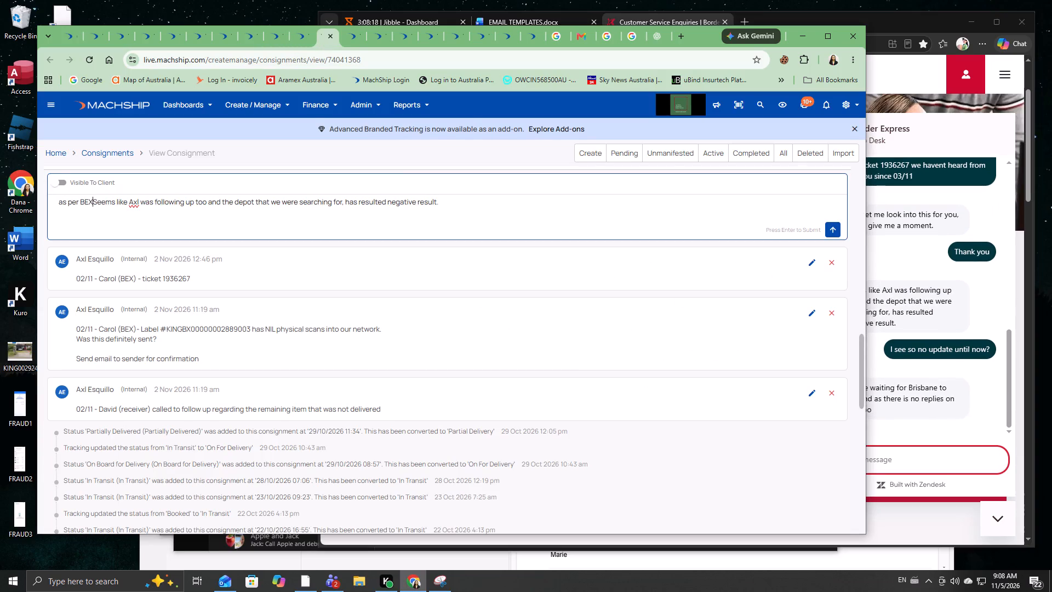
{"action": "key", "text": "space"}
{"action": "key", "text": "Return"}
Copy the Border Express agent's reply "We are waiting for Brisbane to respond as there is no replies on that too" into a new consignment note.
{"action": "left_click", "coordinate": [905, 410]}
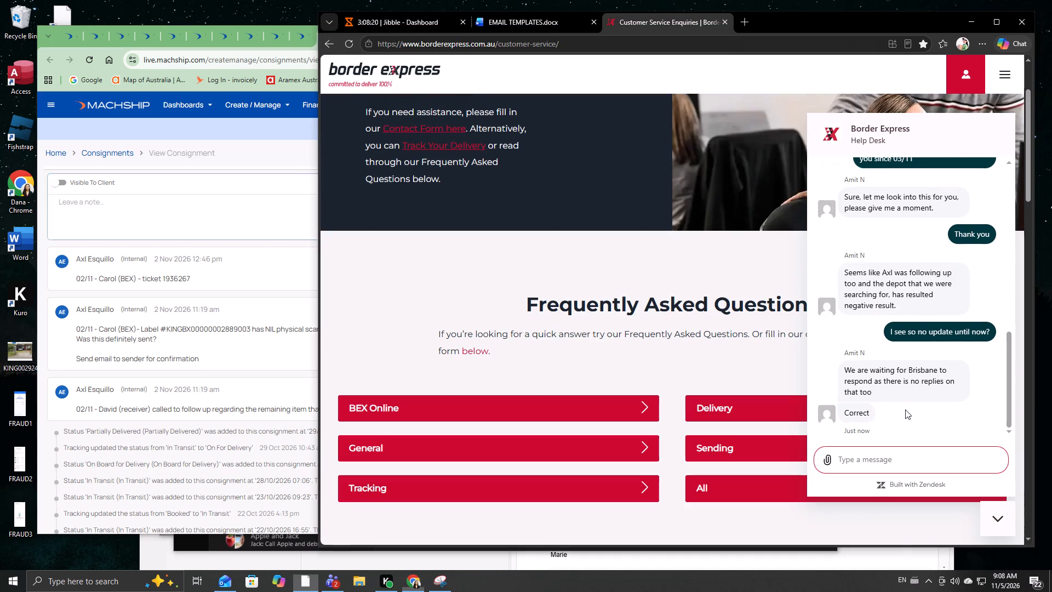
{"action": "left_click_drag", "start_coordinate": [876, 392], "coordinate": [840, 367]}
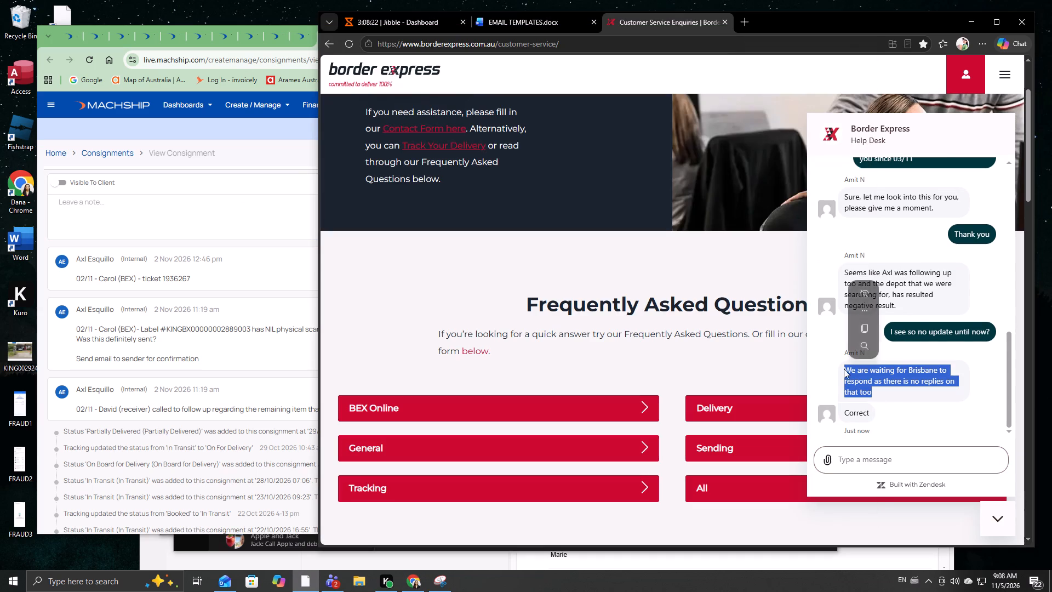
{"action": "key", "text": "ctrl+c"}
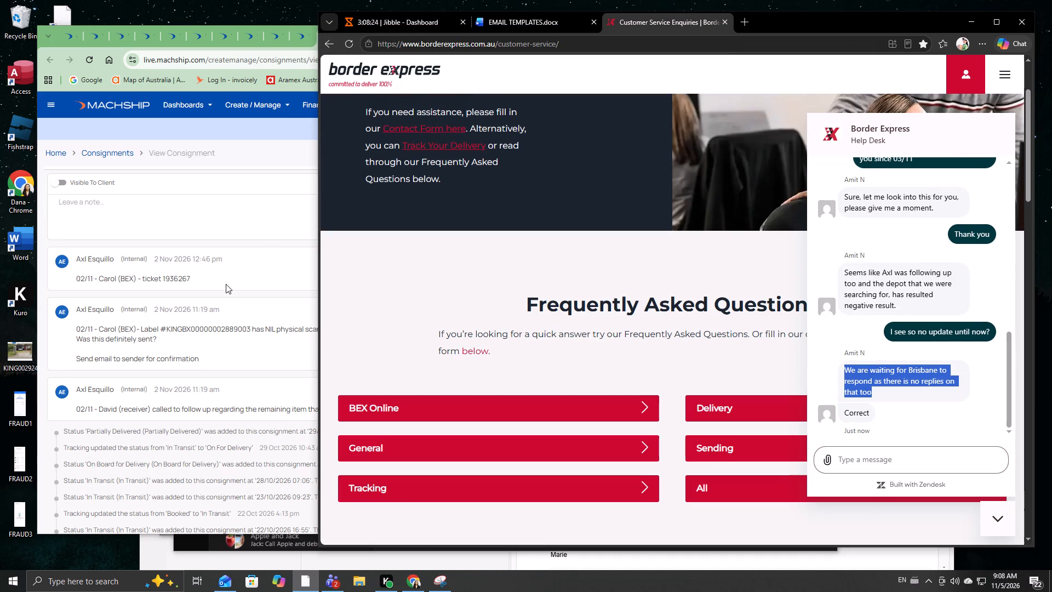
{"action": "left_click", "coordinate": [228, 212]}
{"action": "key", "text": "ctrl+v"}
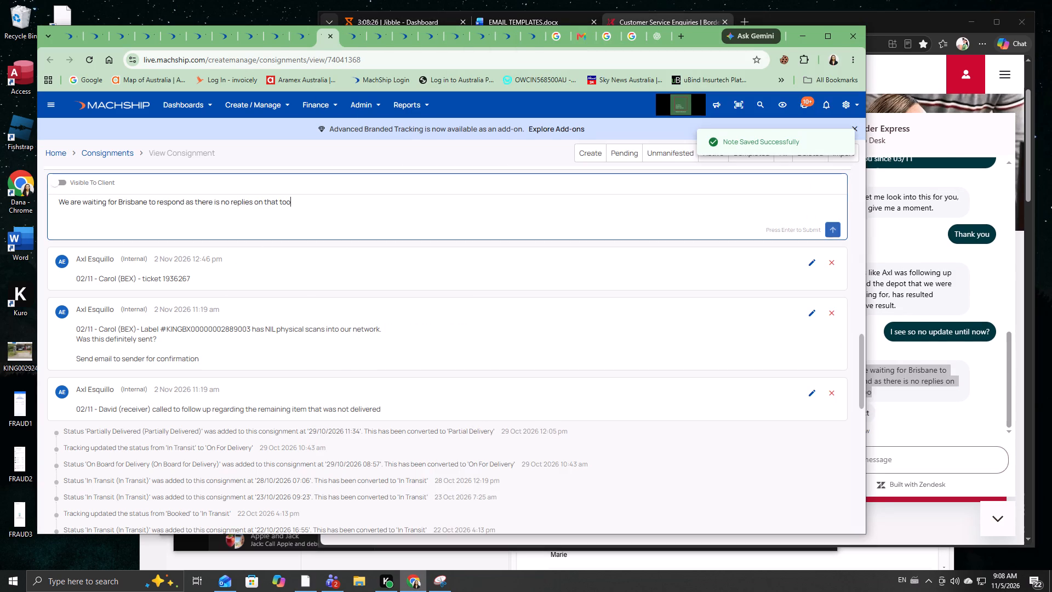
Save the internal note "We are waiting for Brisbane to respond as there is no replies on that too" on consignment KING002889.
{"action": "key", "text": "Return"}
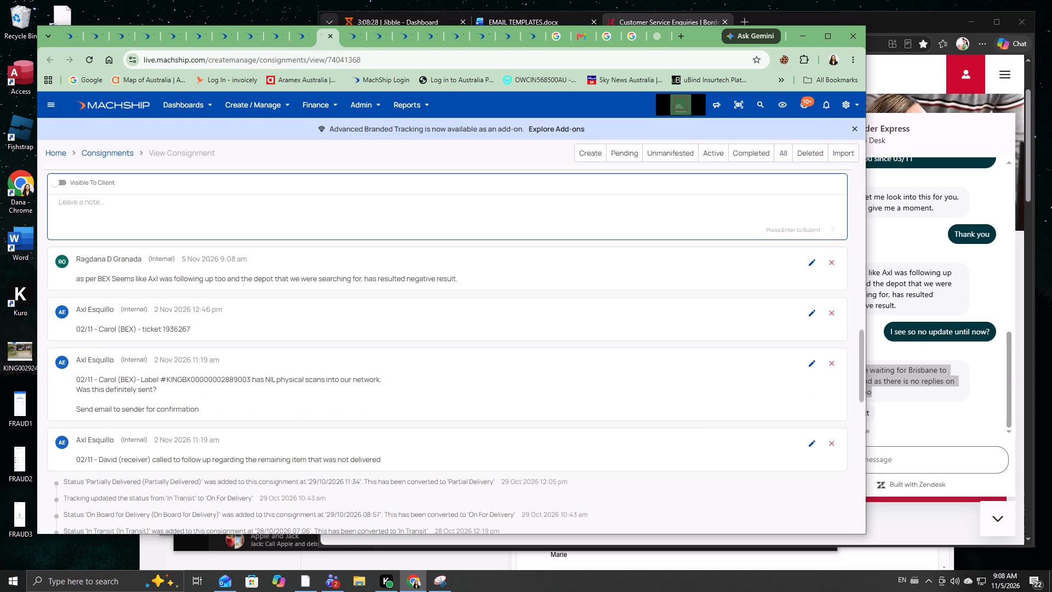
Send the reply "Okay please update us as soon as possible" to the agent in the Border Express chat.
{"action": "left_click", "coordinate": [910, 459]}
{"action": "type", "text": "Okayt"}
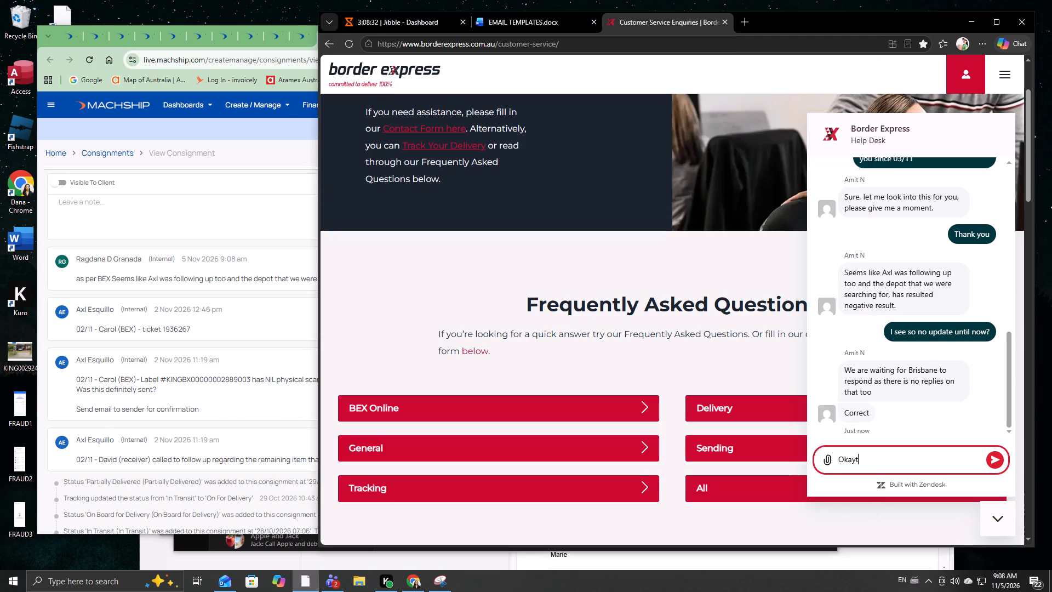
{"action": "key", "text": "BackSpace"}
{"action": "key", "text": "space"}
{"action": "type", "text": "please update us a"}
{"action": "key", "text": "BackSpace"}
{"action": "key", "text": "BackSpace"}
{"action": "key", "text": "BackSpace"}
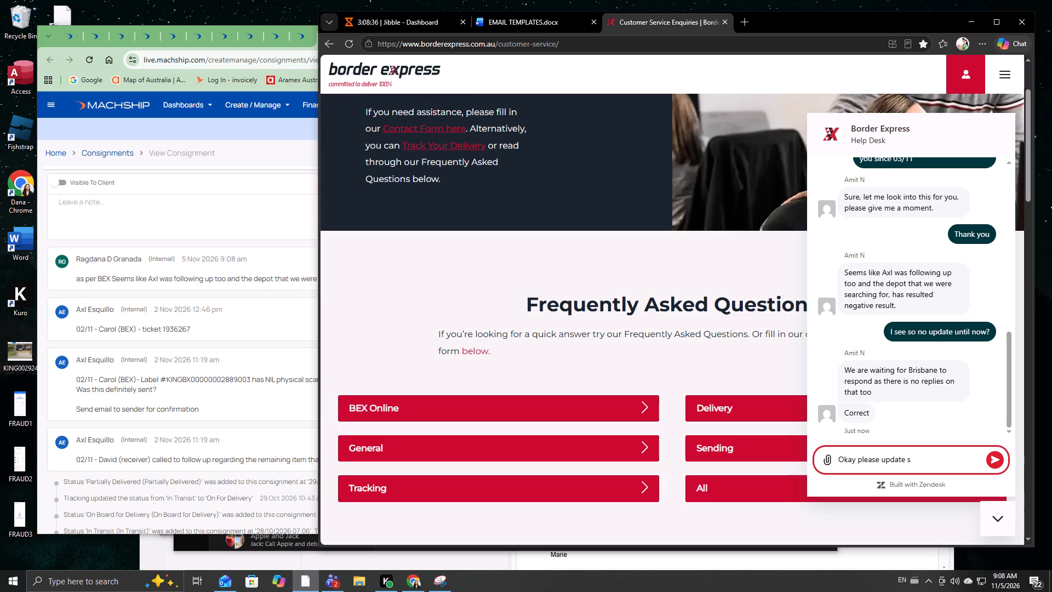
{"action": "key", "text": "BackSpace"}
{"action": "type", "text": "us as soomn a"}
{"action": "key", "text": "BackSpace"}
{"action": "key", "text": "BackSpace"}
{"action": "key", "text": "BackSpace"}
{"action": "key", "text": "space"}
{"action": "type", "text": "as possinle"}
{"action": "key", "text": "BackSpace"}
{"action": "key", "text": "BackSpace"}
{"action": "key", "text": "BackSpace"}
{"action": "key", "text": "BackSpace"}
{"action": "type", "text": "ible"}
{"action": "key", "text": "Return"}
{"action": "key", "text": "Return"}
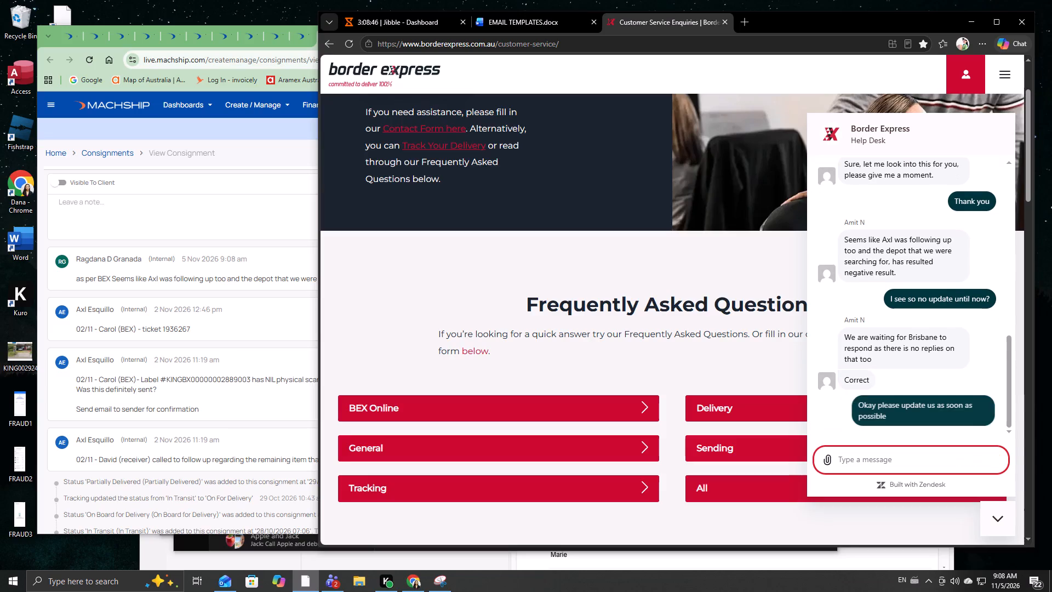
{"action": "left_click", "coordinate": [195, 201]}
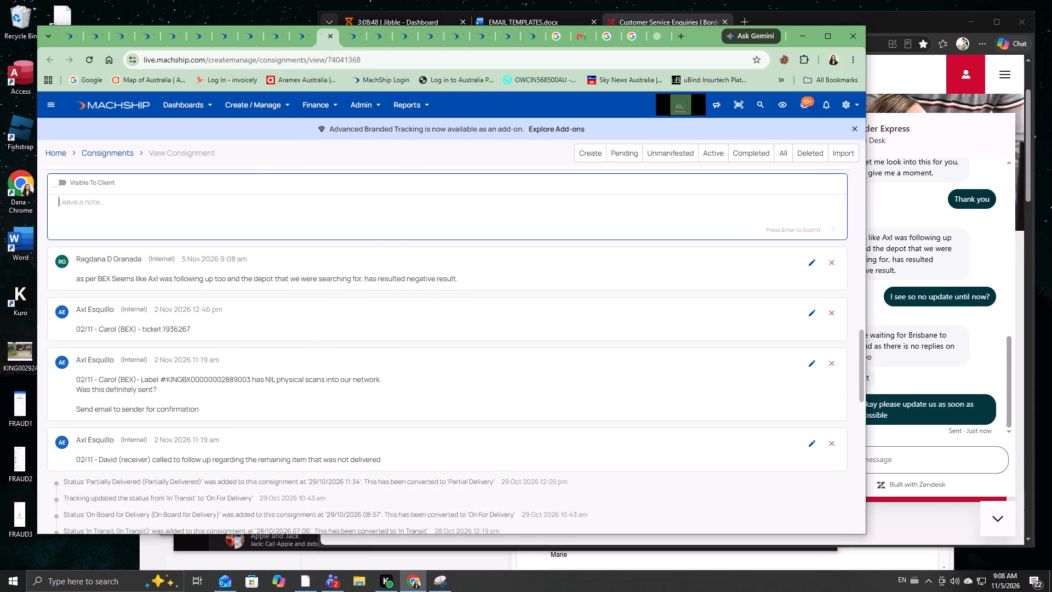
{"action": "left_click", "coordinate": [347, 43]}
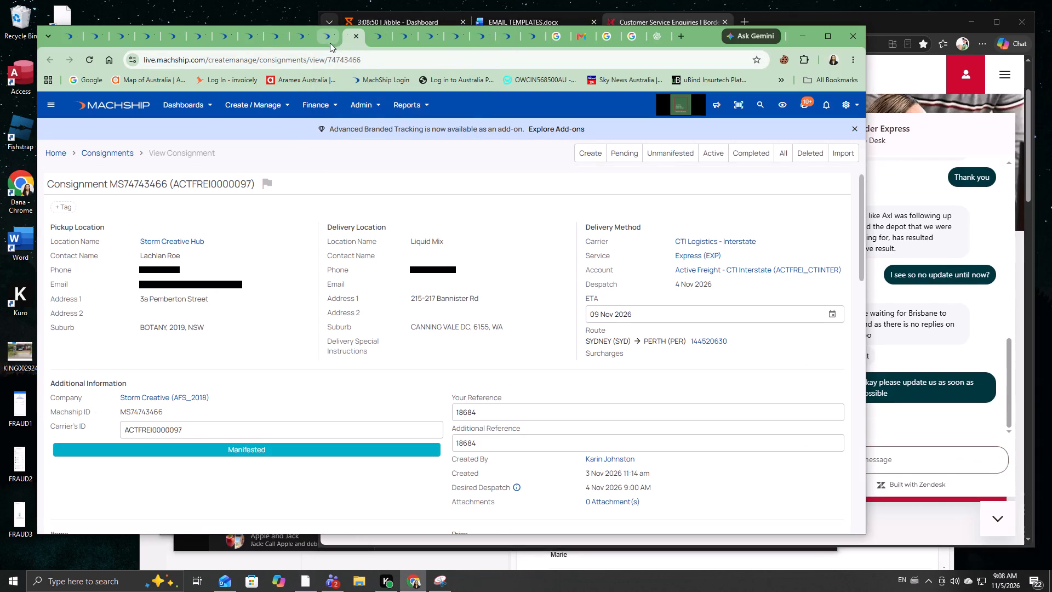
{"action": "left_click", "coordinate": [327, 44]}
{"action": "left_click", "coordinate": [331, 37]}
{"action": "left_click", "coordinate": [304, 44]}
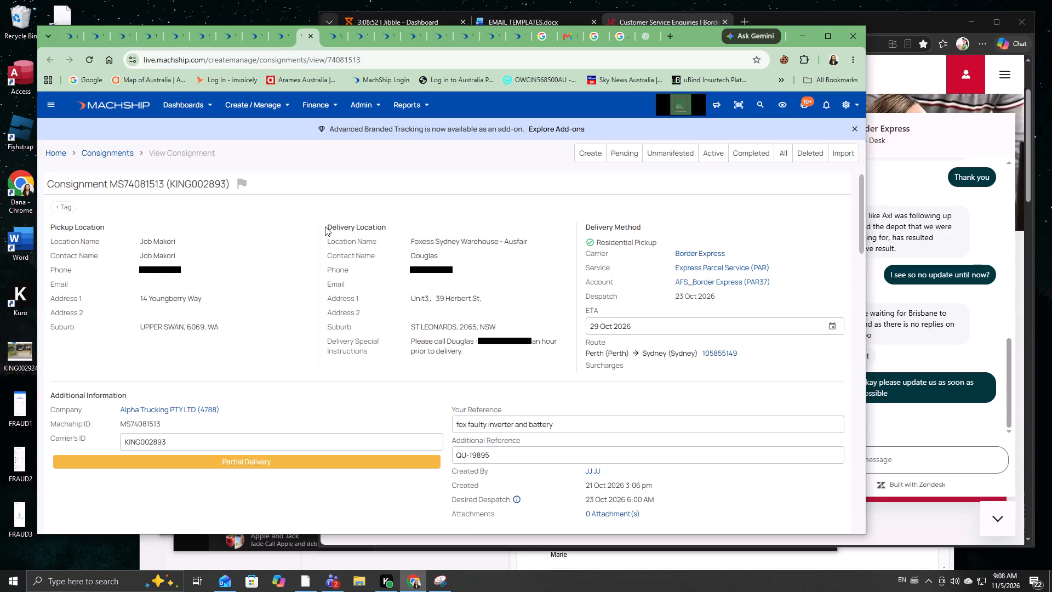
{"action": "scroll", "coordinate": [306, 265], "scroll_direction": "up", "scroll_amount": 4}
{"action": "scroll", "coordinate": [297, 271], "scroll_direction": "down", "scroll_amount": 20}
{"action": "scroll", "coordinate": [297, 271], "scroll_direction": "down", "scroll_amount": 12}
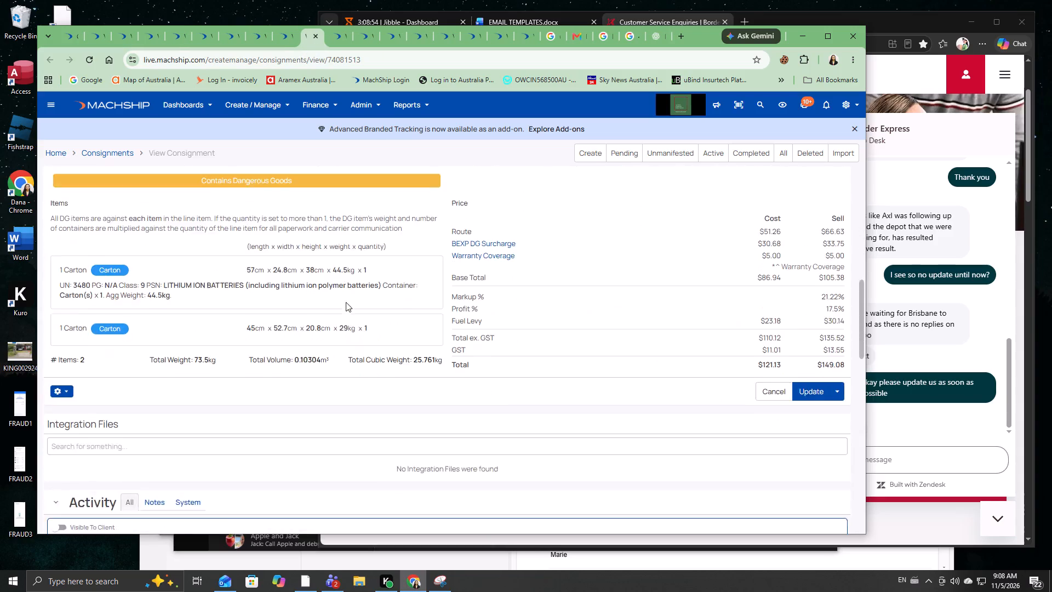
{"action": "scroll", "coordinate": [346, 302], "scroll_direction": "down", "scroll_amount": 5}
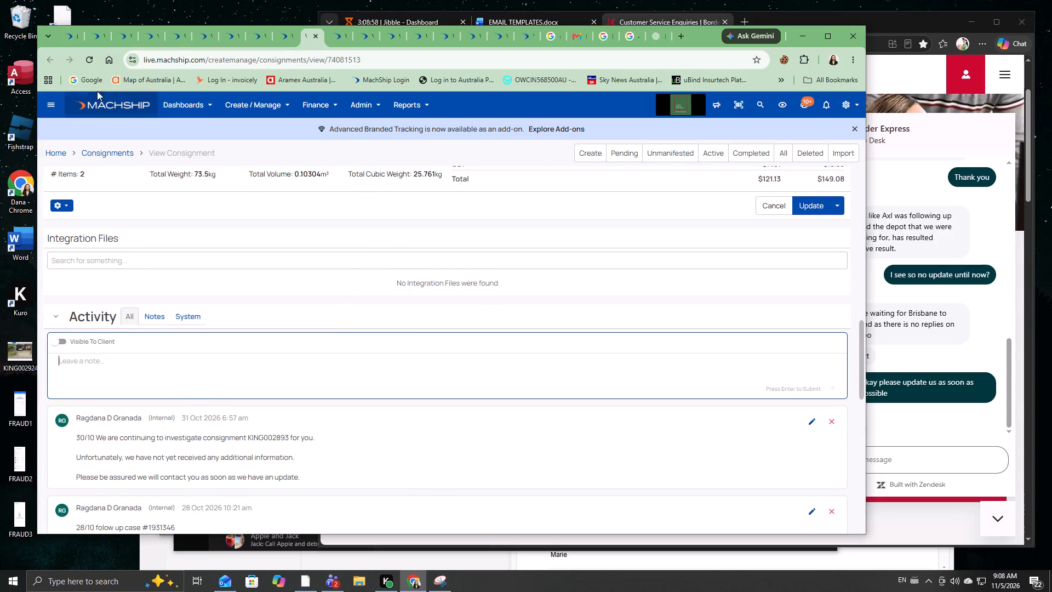
{"action": "left_click", "coordinate": [89, 59]}
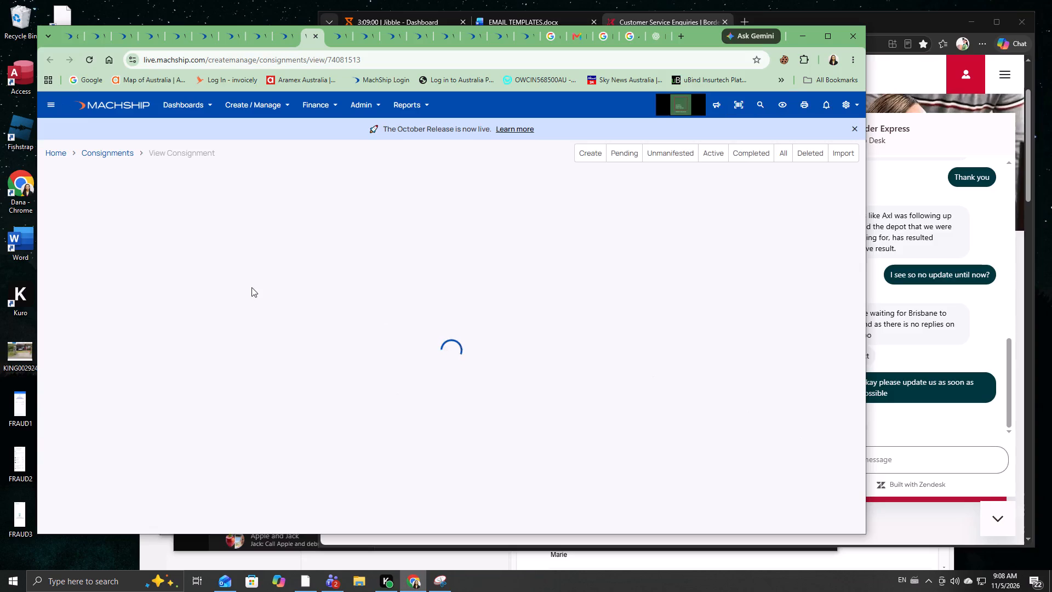
{"action": "scroll", "coordinate": [272, 291], "scroll_direction": "down", "scroll_amount": 20}
{"action": "scroll", "coordinate": [272, 291], "scroll_direction": "down", "scroll_amount": 18}
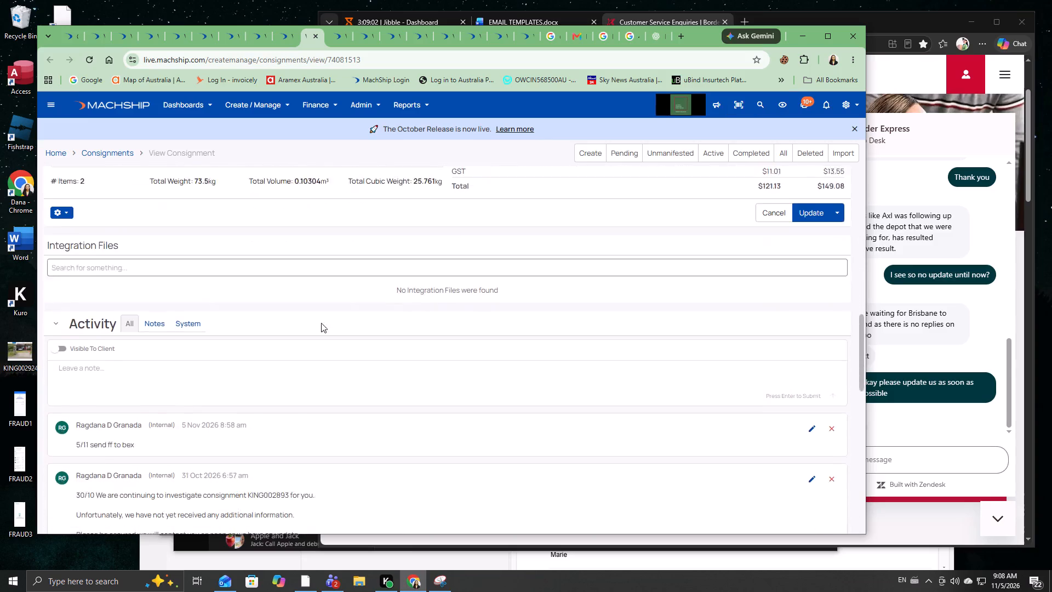
{"action": "left_click", "coordinate": [314, 37]}
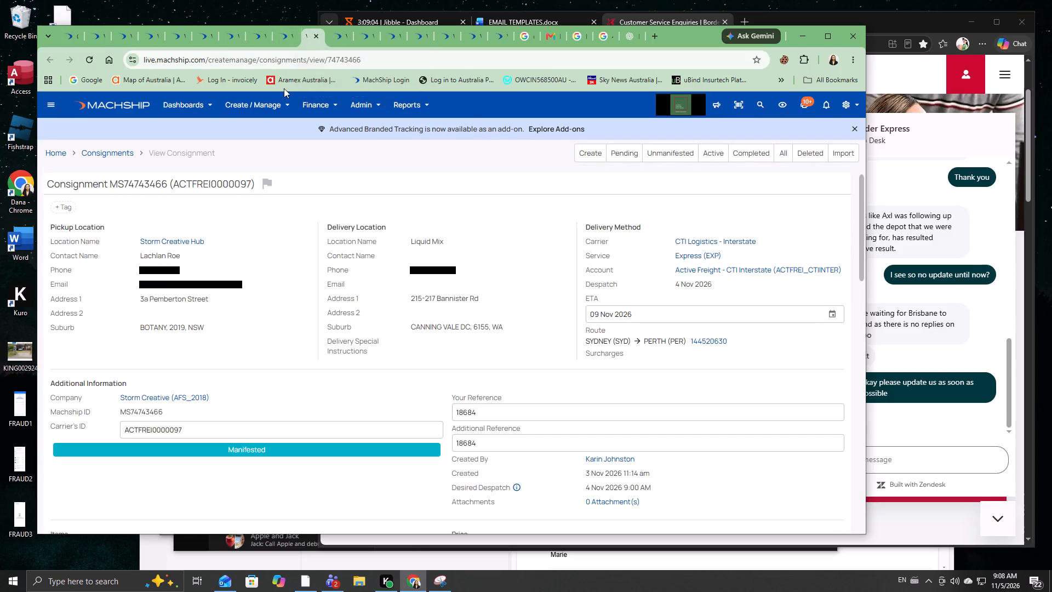
{"action": "left_click", "coordinate": [295, 39]}
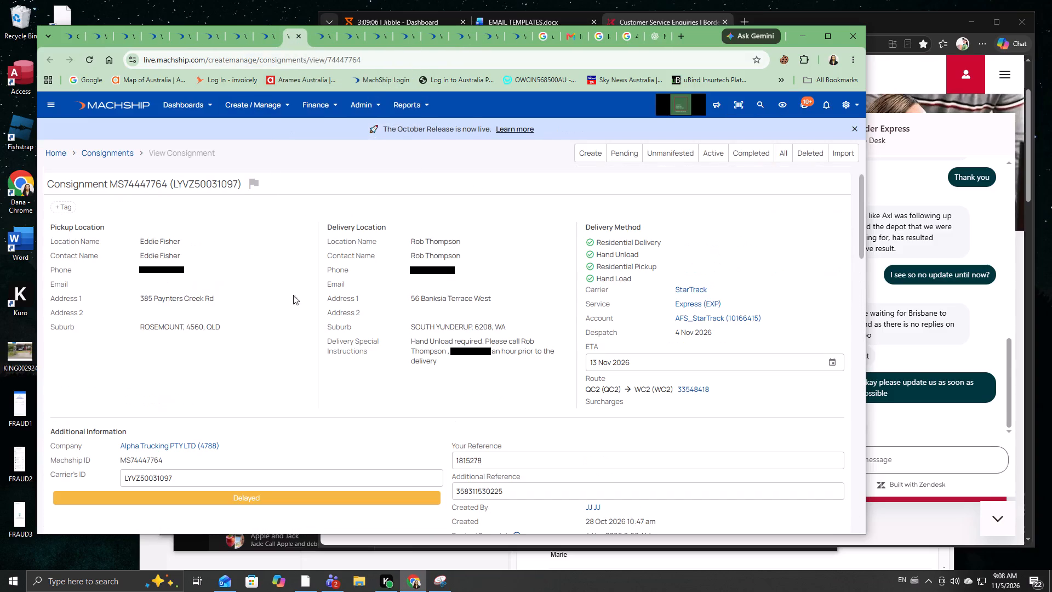
{"action": "left_click", "coordinate": [96, 41]}
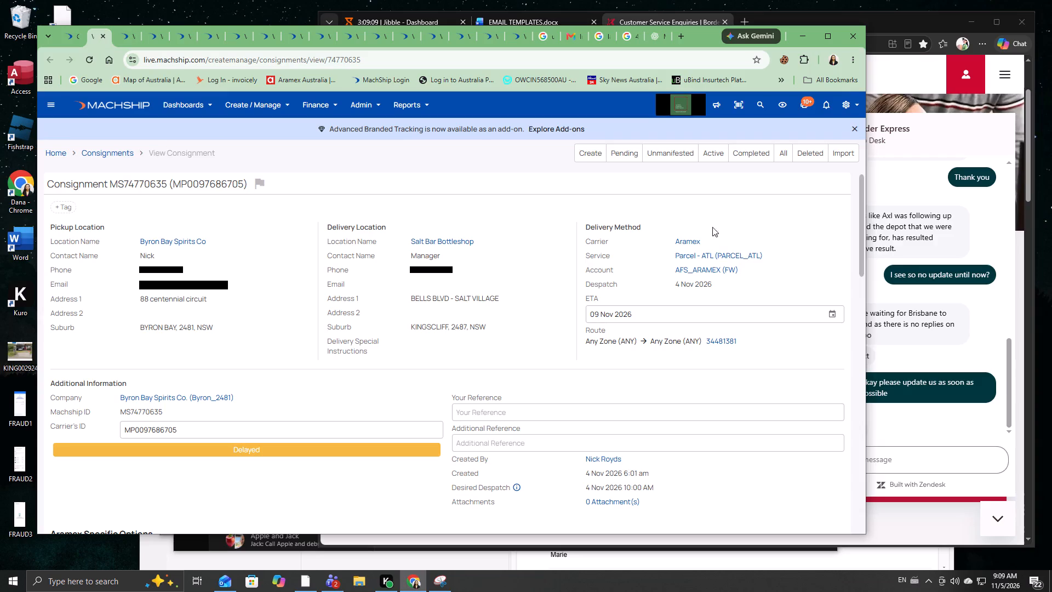
{"action": "scroll", "coordinate": [277, 402], "scroll_direction": "down", "scroll_amount": 20}
{"action": "scroll", "coordinate": [277, 402], "scroll_direction": "down", "scroll_amount": 20}
{"action": "scroll", "coordinate": [277, 402], "scroll_direction": "down", "scroll_amount": 2}
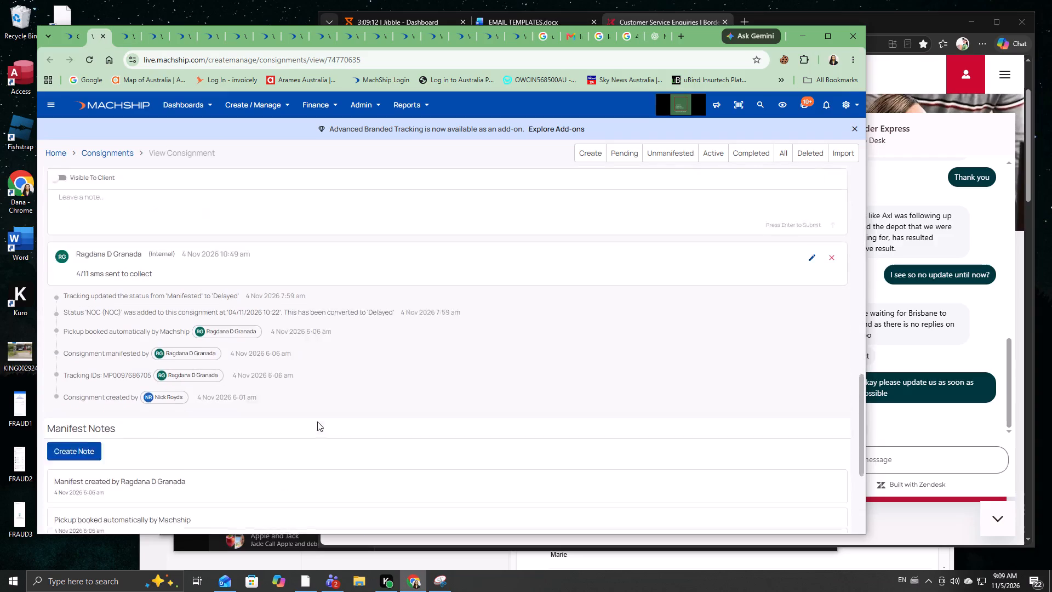
{"action": "left_click_drag", "start_coordinate": [250, 242], "coordinate": [174, 242]}
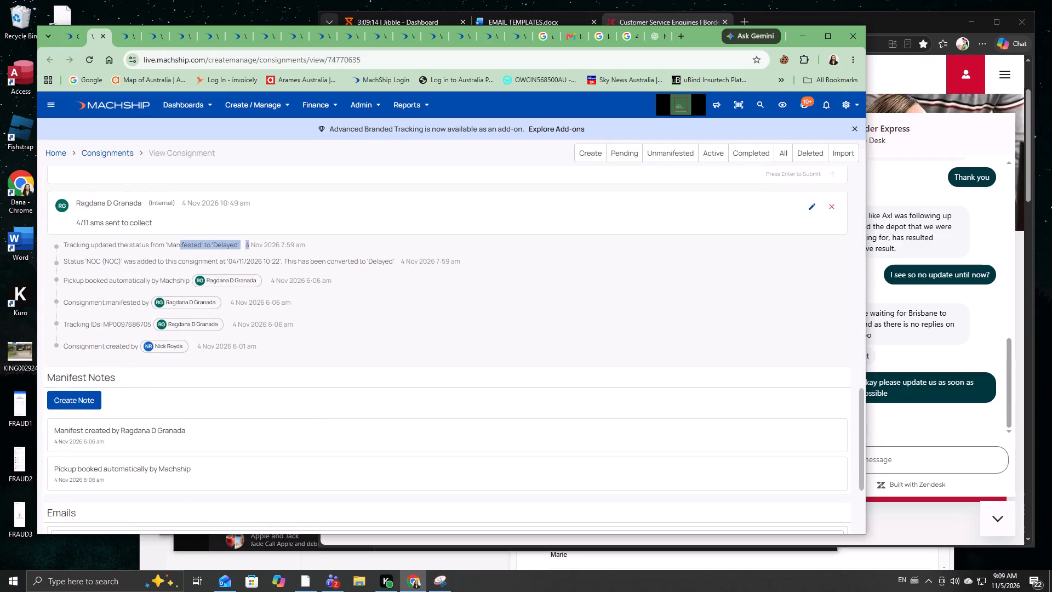
{"action": "left_click_drag", "start_coordinate": [174, 242], "coordinate": [68, 242]}
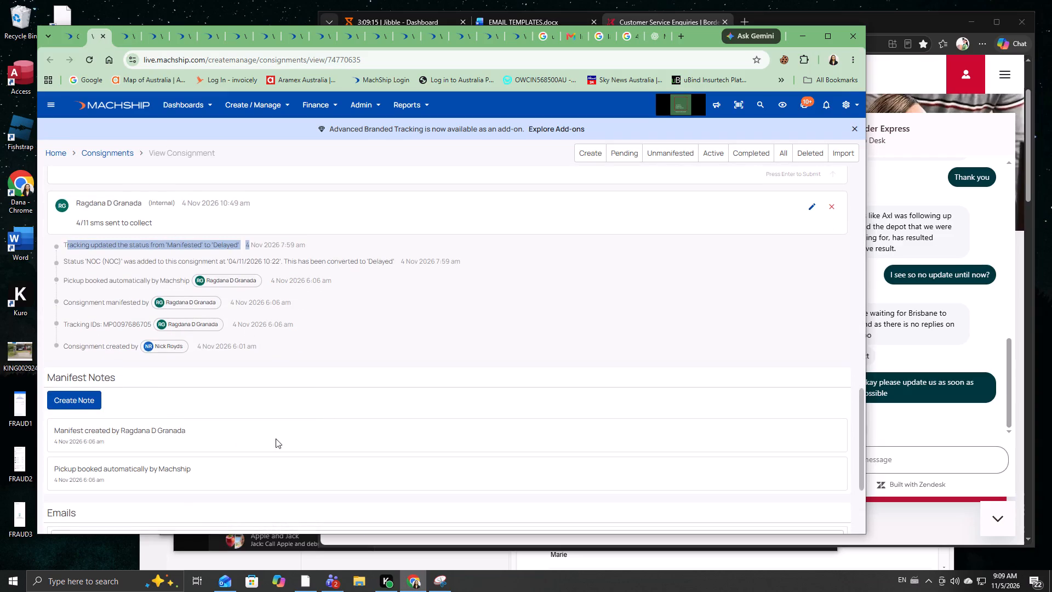
{"action": "scroll", "coordinate": [286, 433], "scroll_direction": "up", "scroll_amount": 20}
{"action": "scroll", "coordinate": [286, 433], "scroll_direction": "up", "scroll_amount": 20}
{"action": "scroll", "coordinate": [286, 433], "scroll_direction": "up", "scroll_amount": 6}
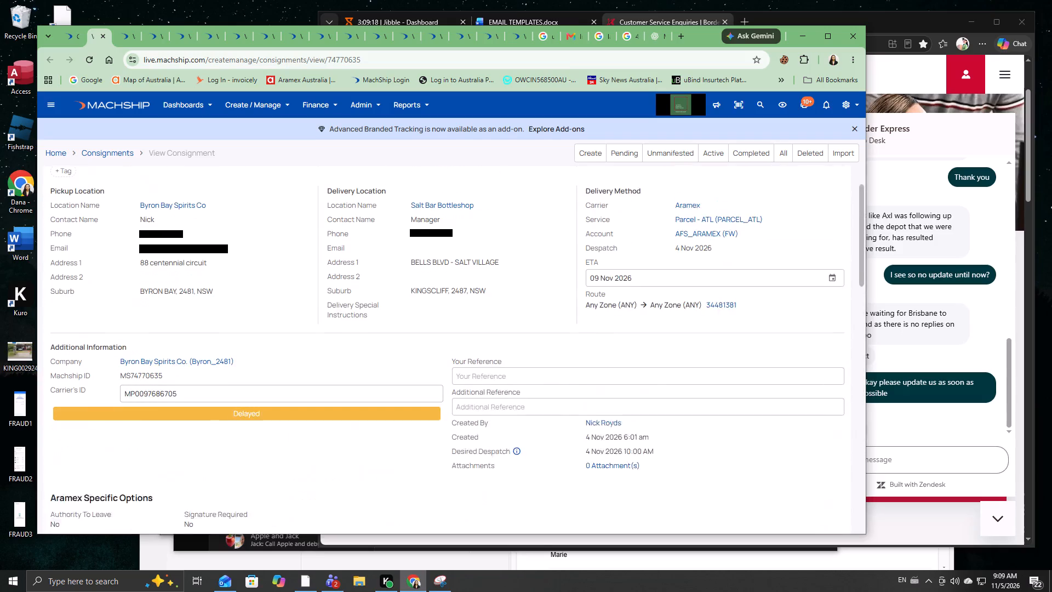
Open a new browser tab ready for entering a search or web address.
{"action": "left_click", "coordinate": [681, 38]}
{"action": "left_click", "coordinate": [664, 58]}
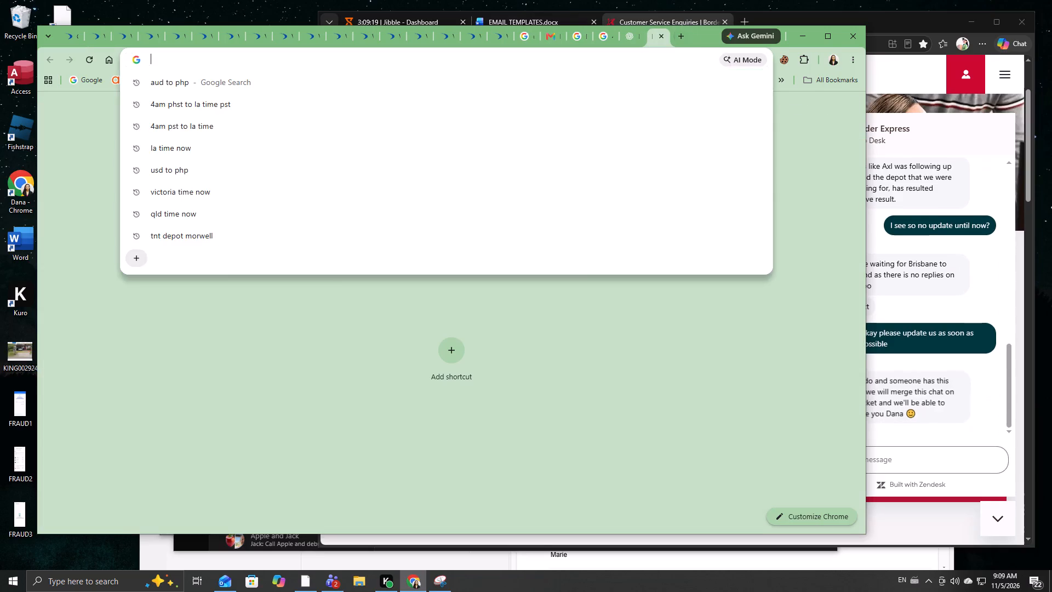
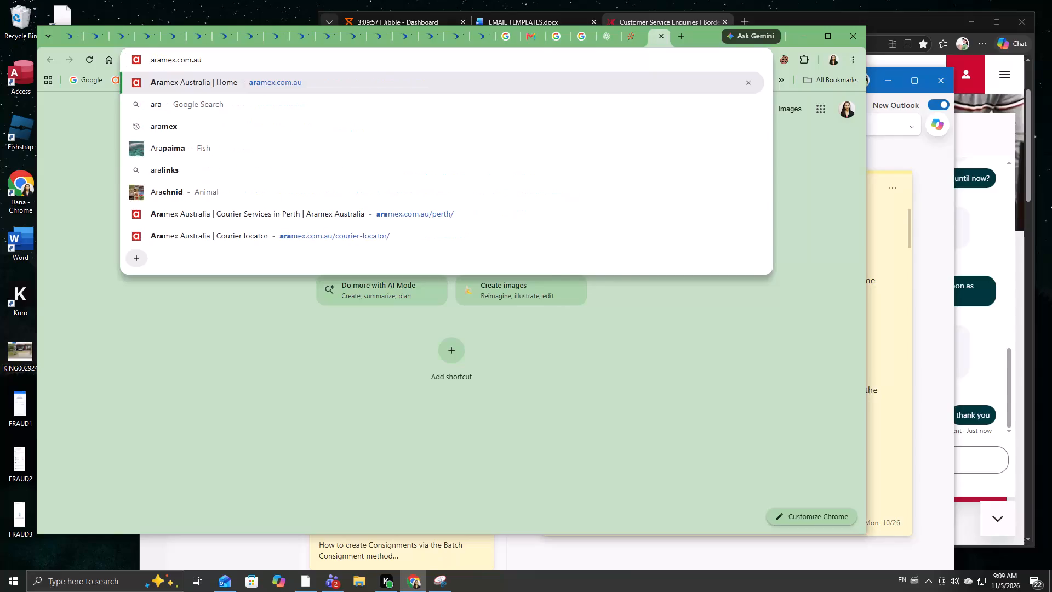
Open the Aramex Australia website at aramex.com.au.
{"action": "key", "text": "Return"}
{"action": "key", "text": "Return"}
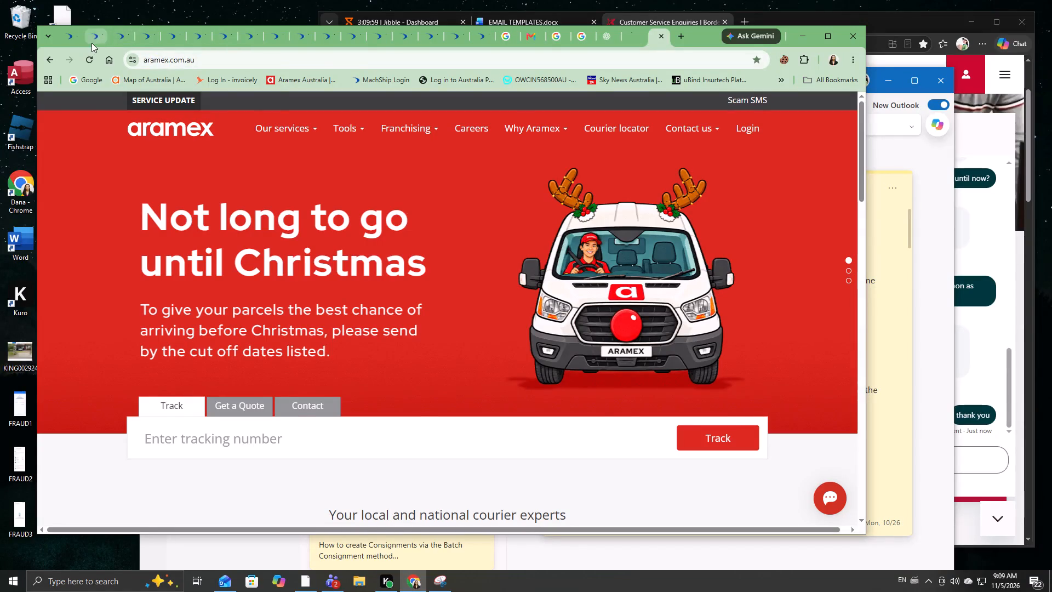
{"action": "left_click", "coordinate": [92, 43]}
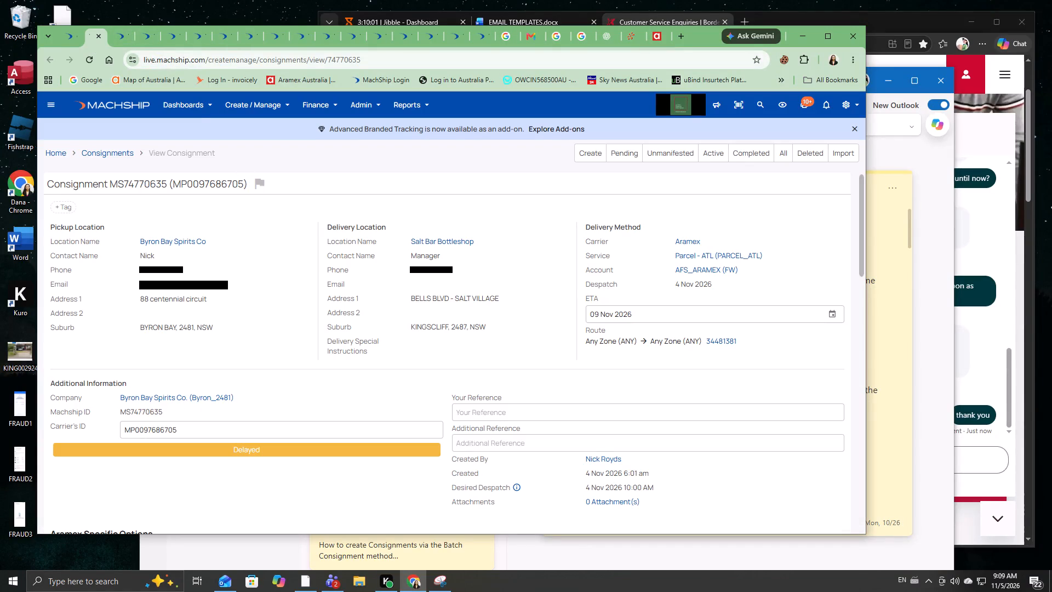
{"action": "double_click", "coordinate": [189, 328]}
{"action": "key", "text": "ctrl+c"}
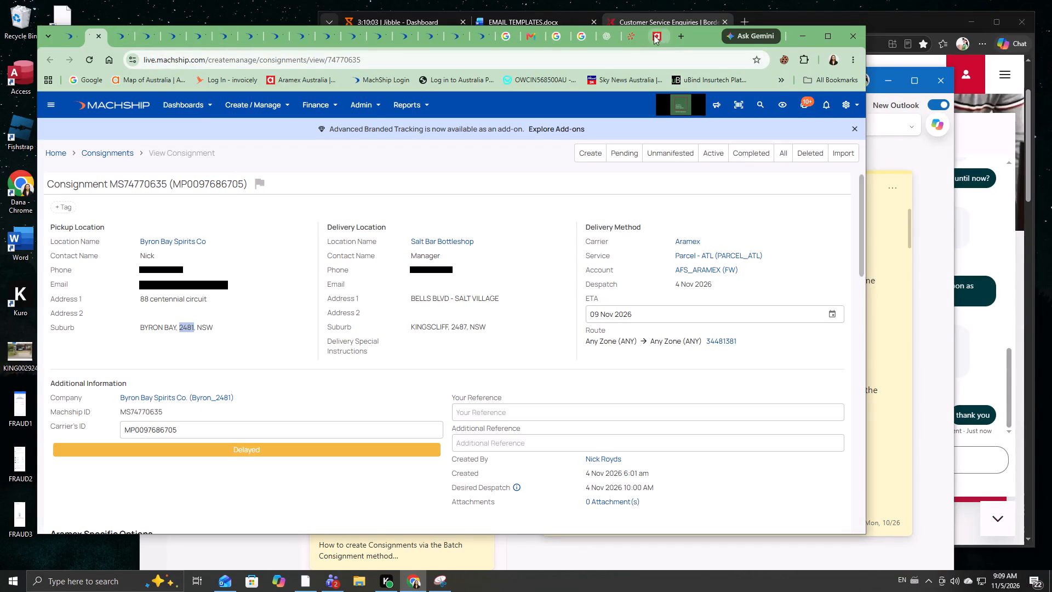
{"action": "left_click", "coordinate": [660, 46]}
{"action": "left_click", "coordinate": [614, 129]}
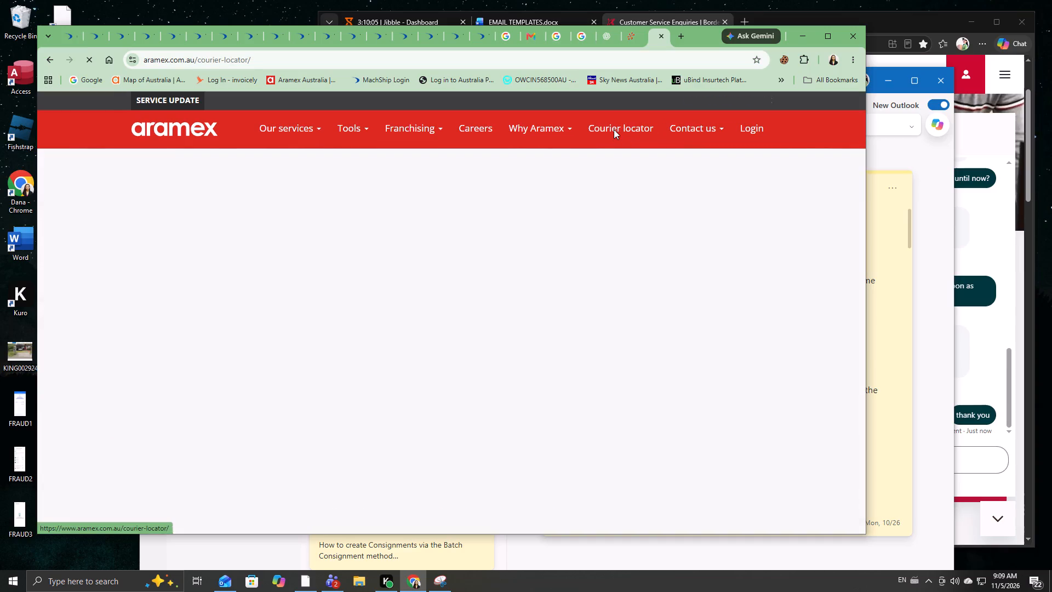
{"action": "left_click", "coordinate": [368, 276]}
{"action": "key", "text": "ctrl+v"}
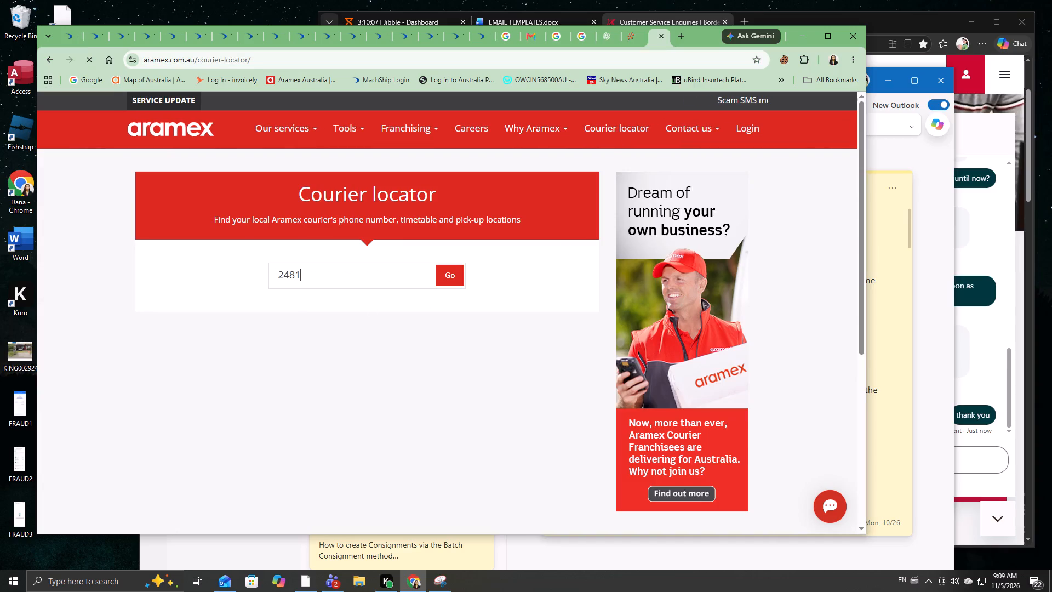
Look up the Aramex couriers for BYRON BAY, 2481, NSW and copy the phone number of the Byron Bay & Newrybar courier.
{"action": "left_click", "coordinate": [342, 298]}
{"action": "left_click", "coordinate": [453, 263]}
{"action": "left_click", "coordinate": [450, 278]}
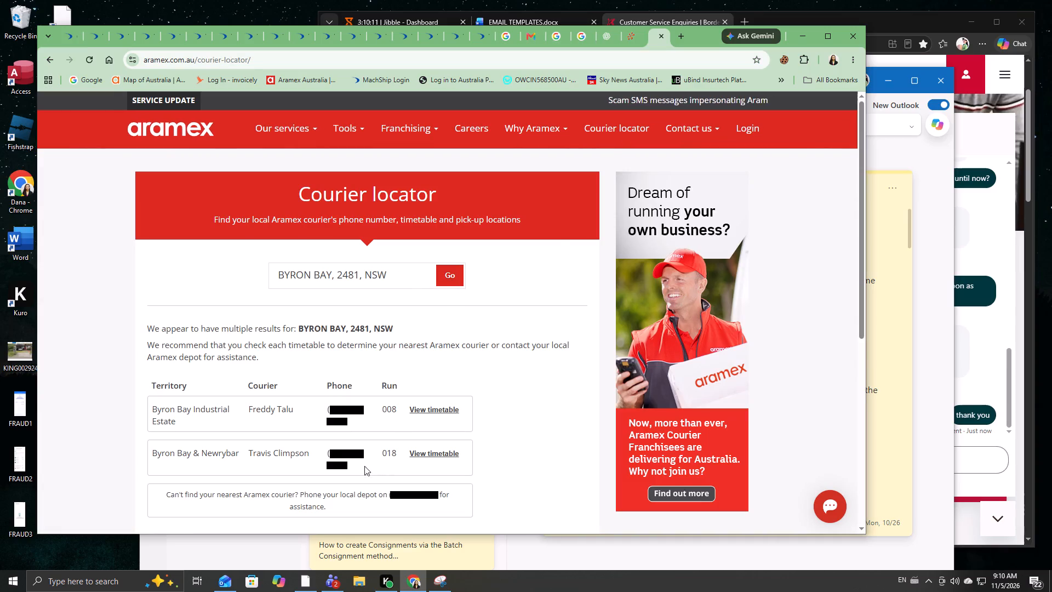
{"action": "left_click_drag", "start_coordinate": [356, 465], "coordinate": [325, 455]}
{"action": "key", "text": "ctrl+c"}
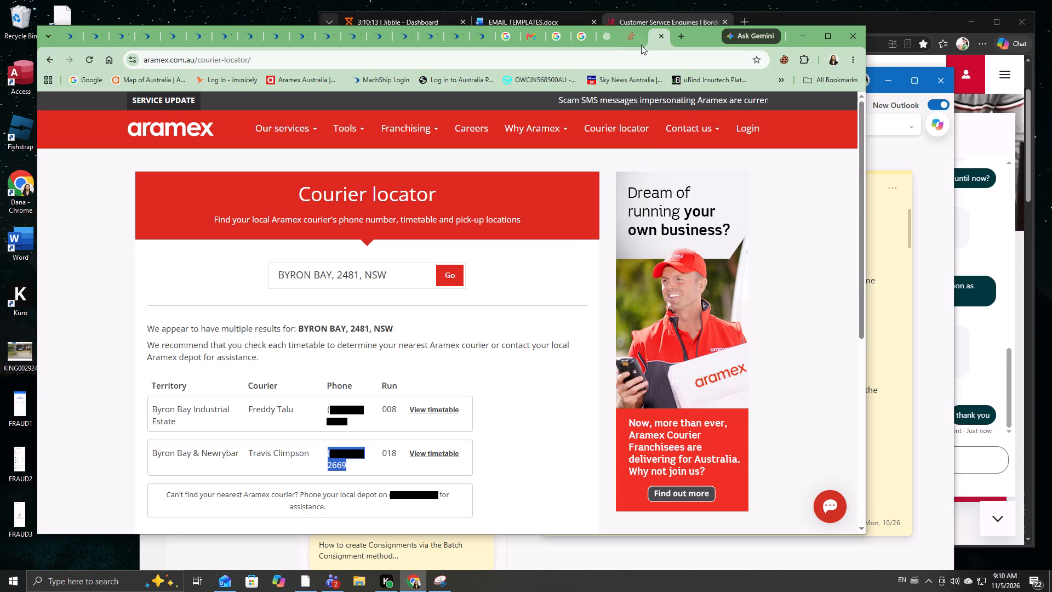
Start a quick message in SMSbroadcast with the copied courier phone number as the recipient.
{"action": "left_click", "coordinate": [605, 41]}
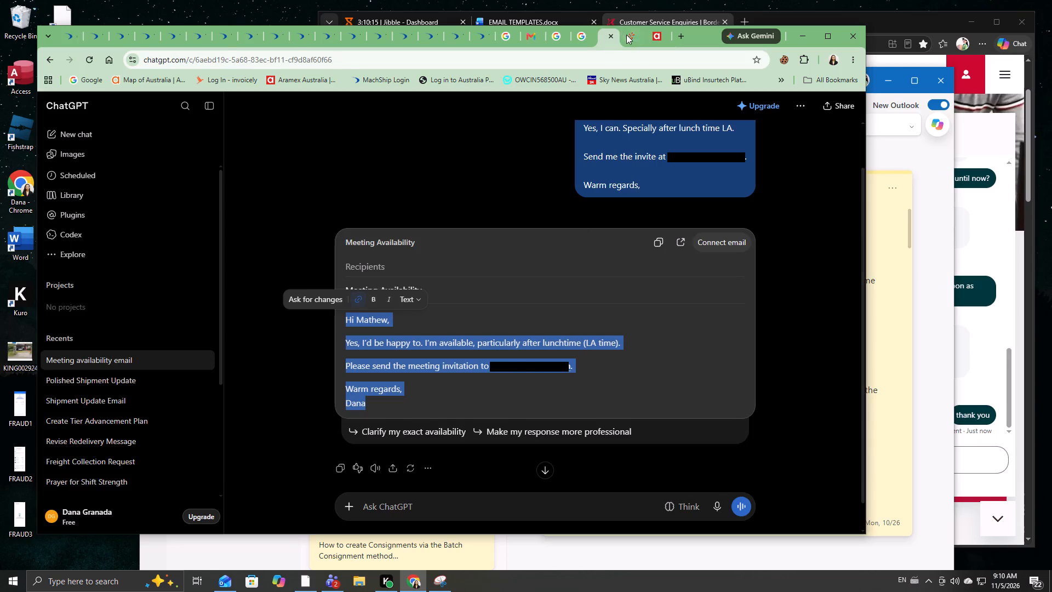
{"action": "left_click", "coordinate": [628, 37]}
{"action": "left_click", "coordinate": [88, 179]}
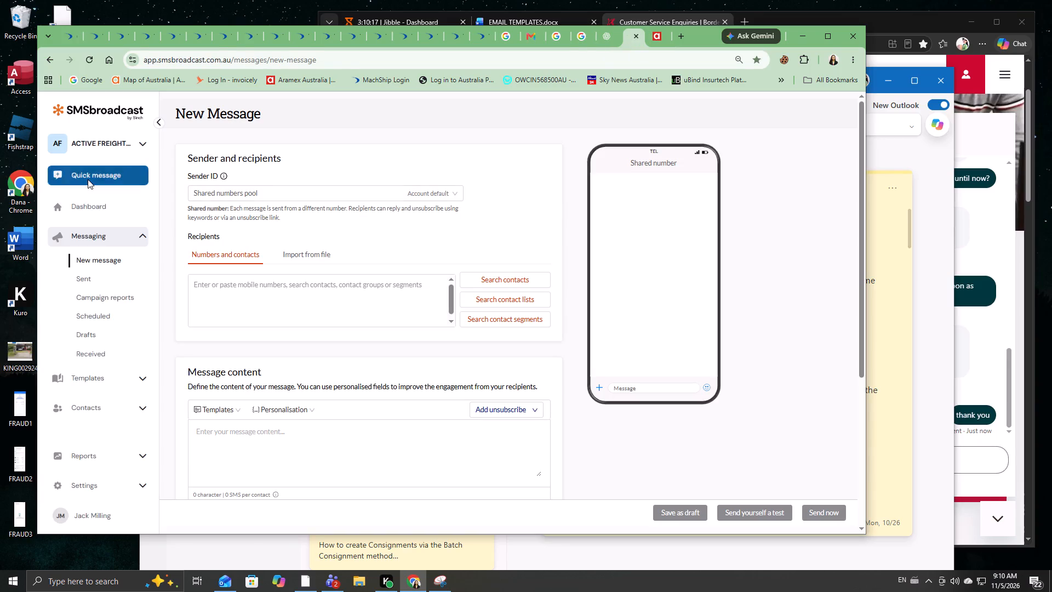
{"action": "left_click", "coordinate": [724, 152]}
{"action": "key", "text": "ctrl+v"}
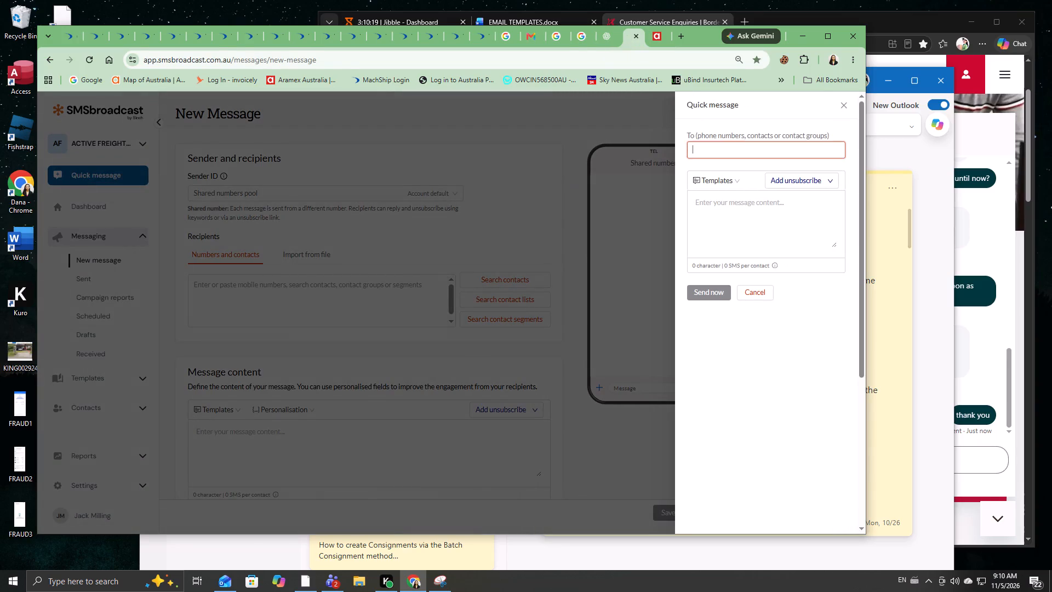
{"action": "left_click", "coordinate": [729, 167]}
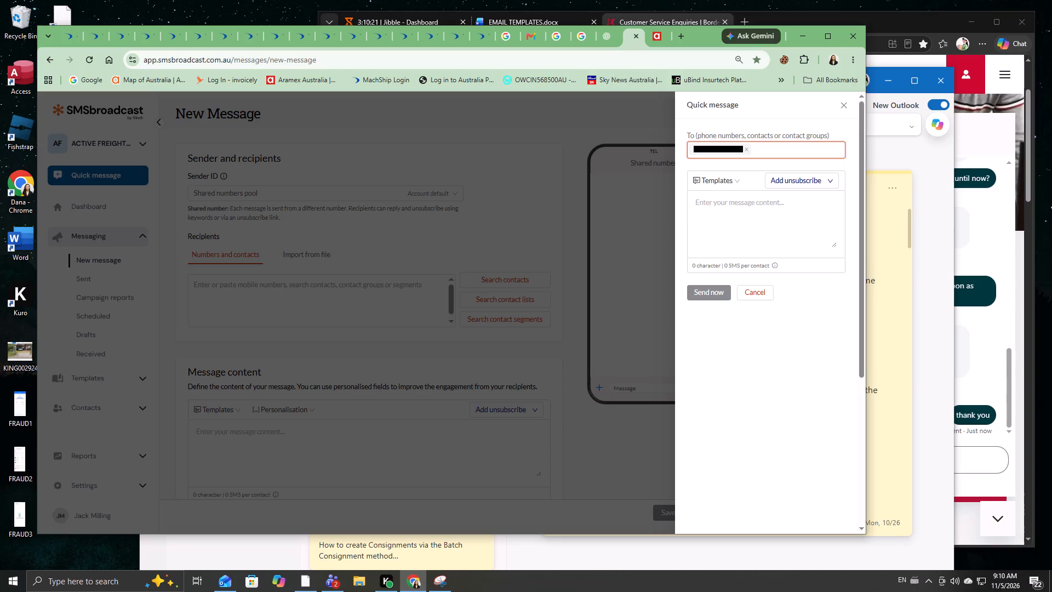
Begin the SMS text with "Hi Team," and, on a new line, "we have shipments for collection at".
{"action": "left_click", "coordinate": [727, 209]}
{"action": "type", "text": "Hi Team,"}
{"action": "key", "text": "Return"}
{"action": "type", "text": "we have shgui"}
{"action": "key", "text": "BackSpace"}
{"action": "key", "text": "BackSpace"}
{"action": "key", "text": "BackSpace"}
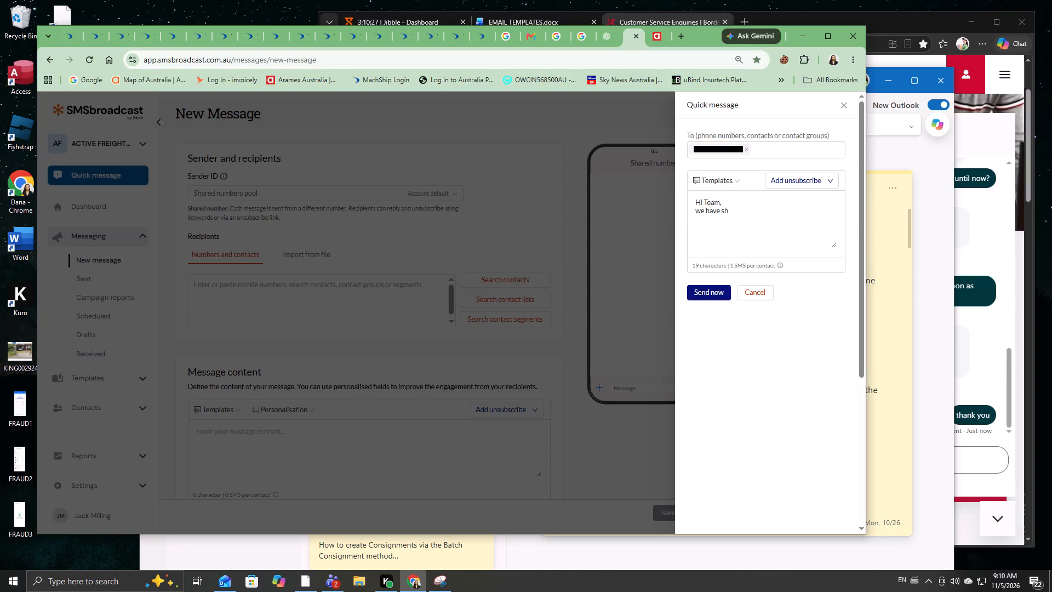
{"action": "type", "text": "ipo"}
{"action": "key", "text": "BackSpace"}
{"action": "type", "text": "ments for collection at"}
{"action": "key", "text": "space"}
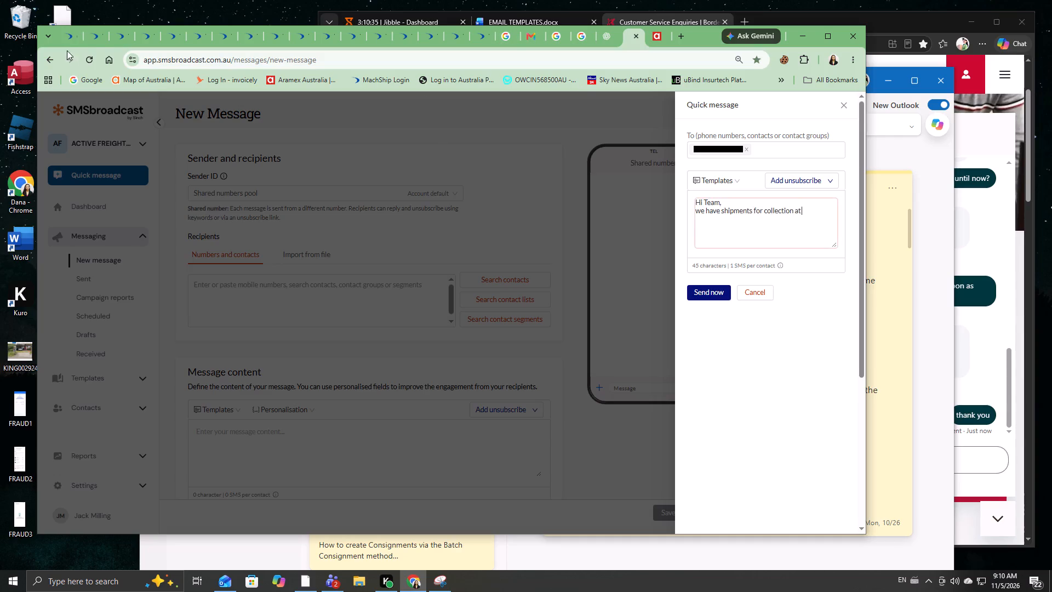
{"action": "left_click", "coordinate": [94, 40]}
{"action": "left_click_drag", "start_coordinate": [218, 298], "coordinate": [202, 298]}
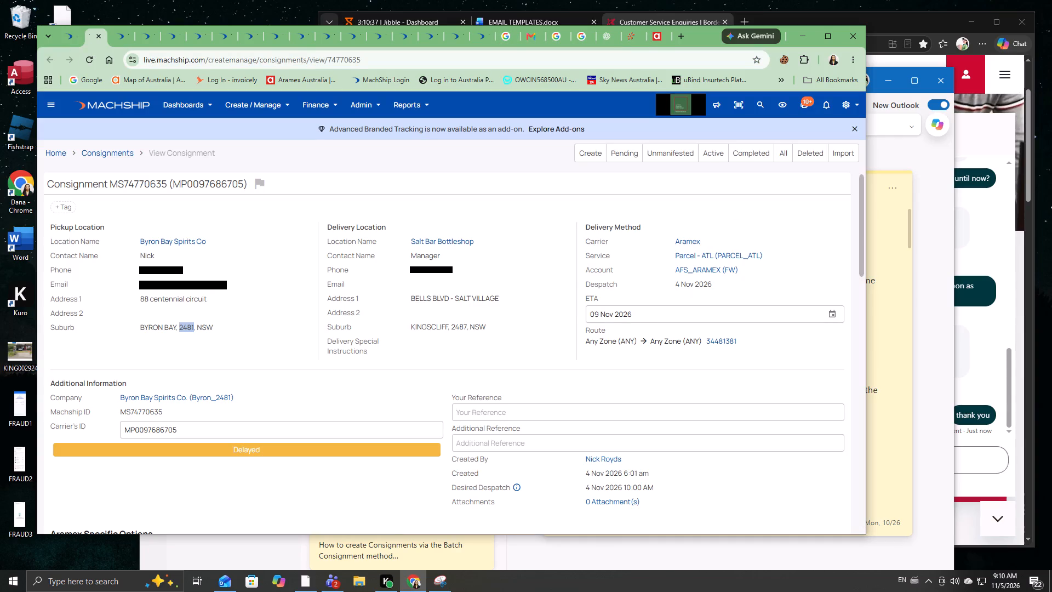
{"action": "left_click_drag", "start_coordinate": [202, 298], "coordinate": [139, 300]}
{"action": "key", "text": "ctrl+c"}
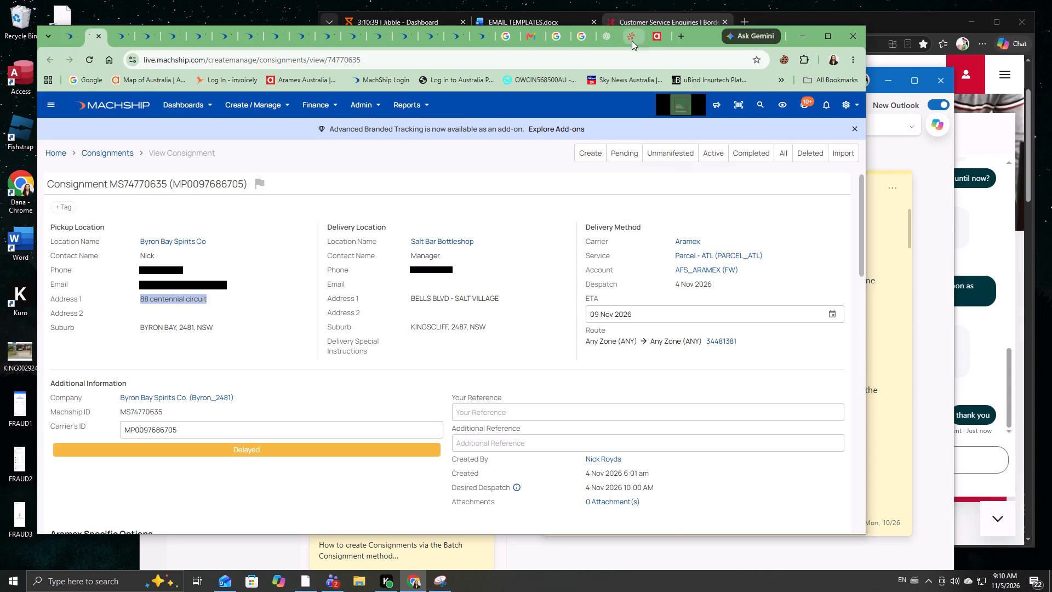
{"action": "left_click", "coordinate": [632, 41]}
{"action": "key", "text": "space"}
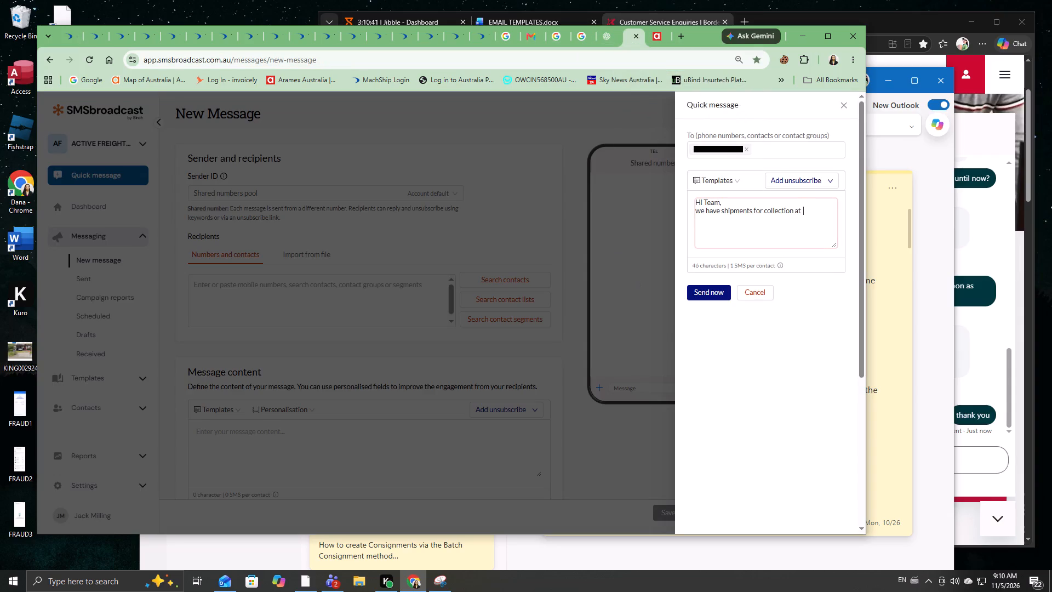
{"action": "key", "text": "ctrl+v"}
{"action": "left_click", "coordinate": [94, 41]}
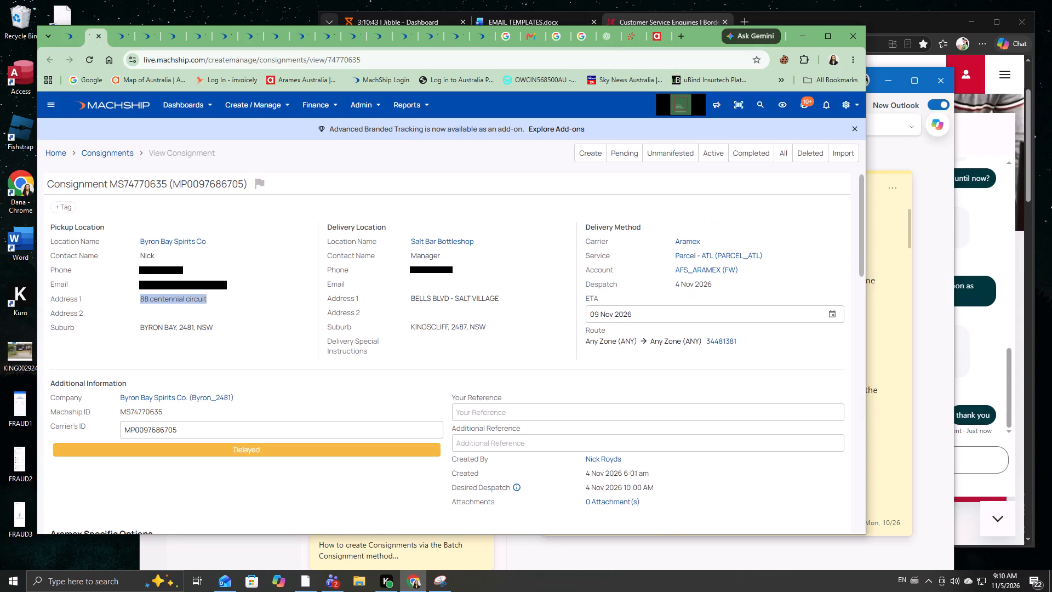
{"action": "left_click_drag", "start_coordinate": [216, 329], "coordinate": [134, 331]}
{"action": "key", "text": "ctrl+c"}
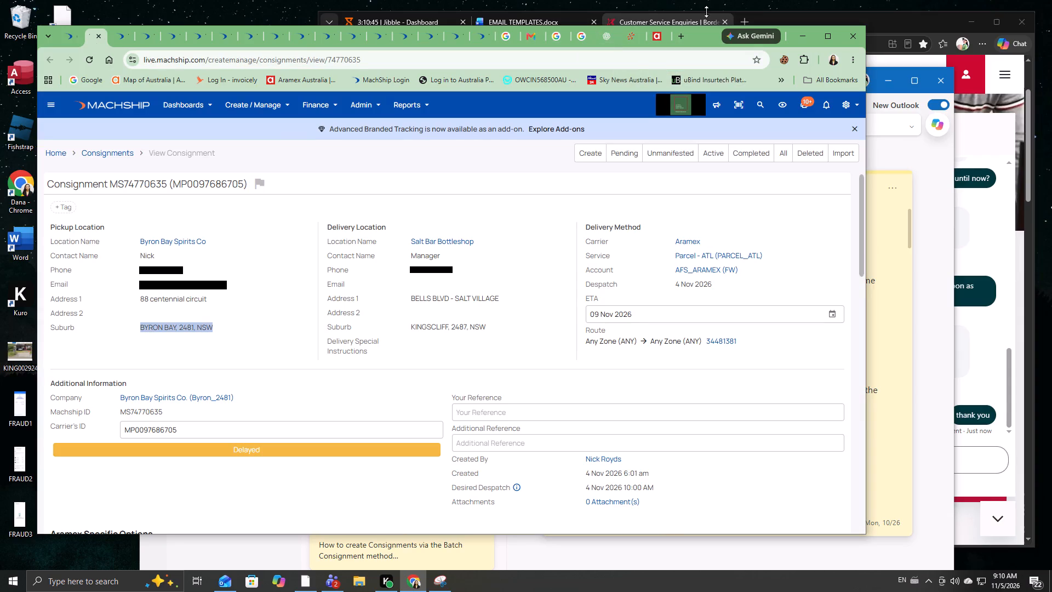
{"action": "left_click", "coordinate": [625, 38]}
{"action": "key", "text": "space"}
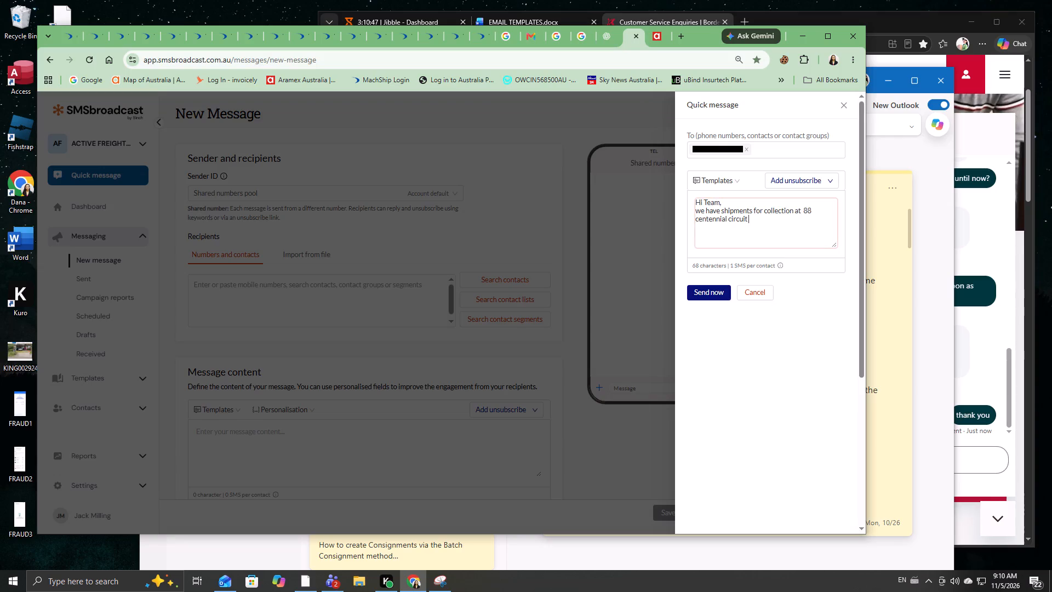
{"action": "key", "text": "ctrl+v"}
{"action": "key", "text": "Return"}
{"action": "type", "text": "Tracking"}
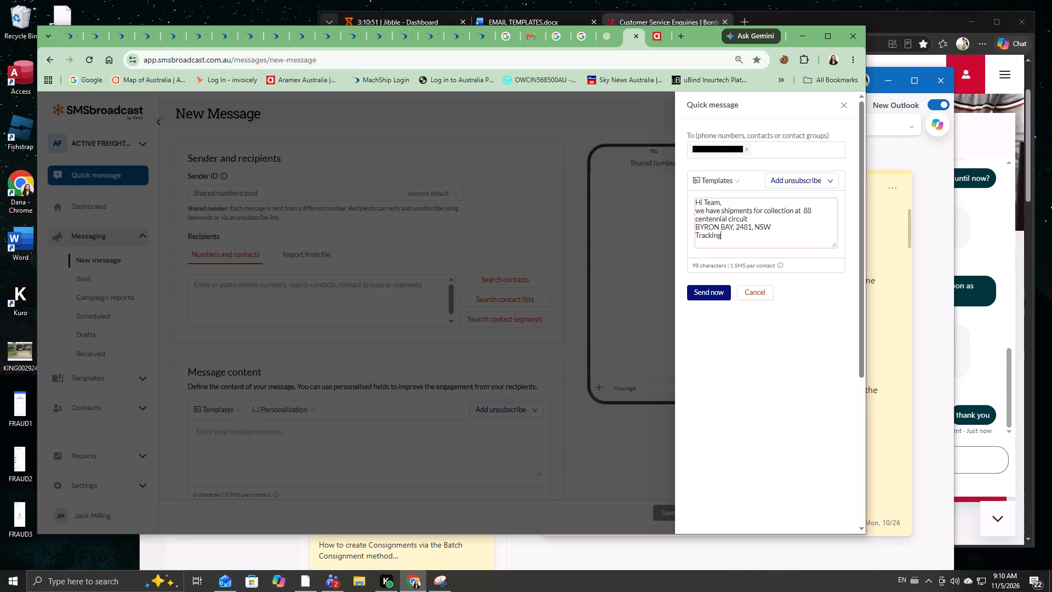
{"action": "type", "text": ":"}
{"action": "key", "text": "space"}
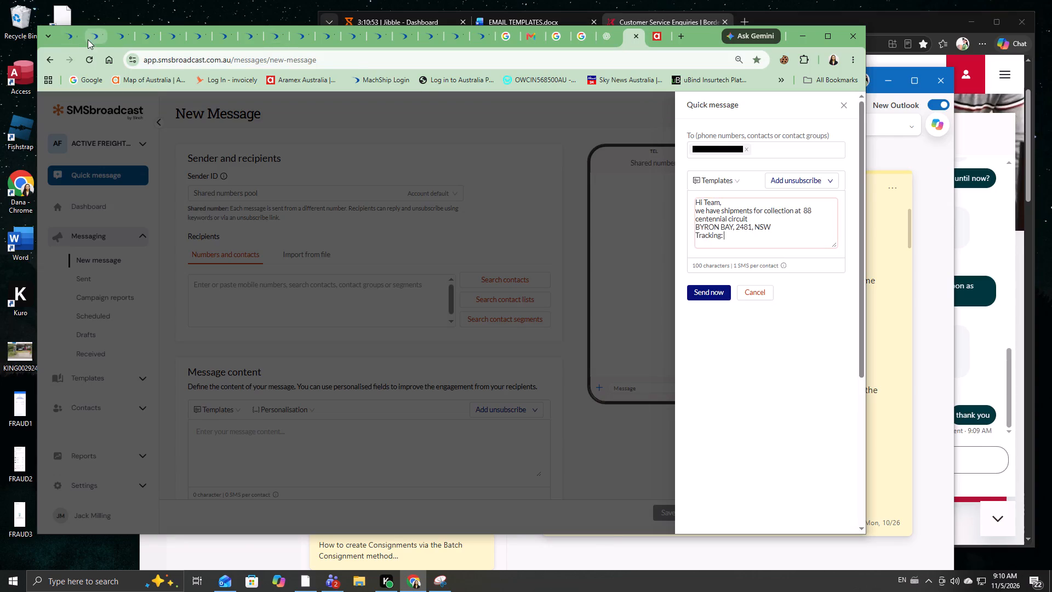
{"action": "left_click", "coordinate": [88, 39]}
{"action": "double_click", "coordinate": [205, 188]}
{"action": "key", "text": "ctrl+c"}
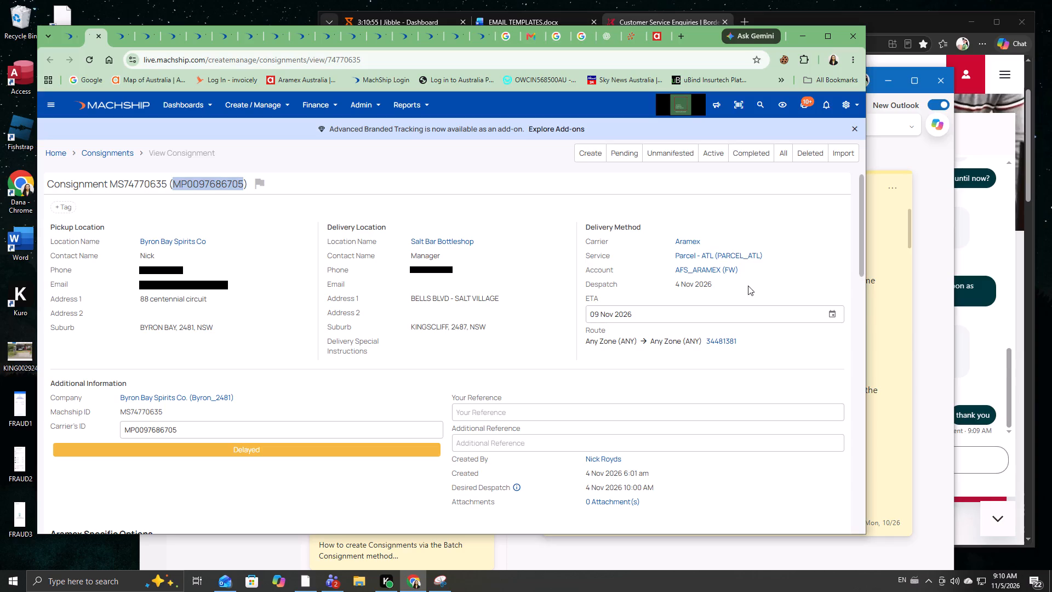
{"action": "left_click", "coordinate": [627, 35]}
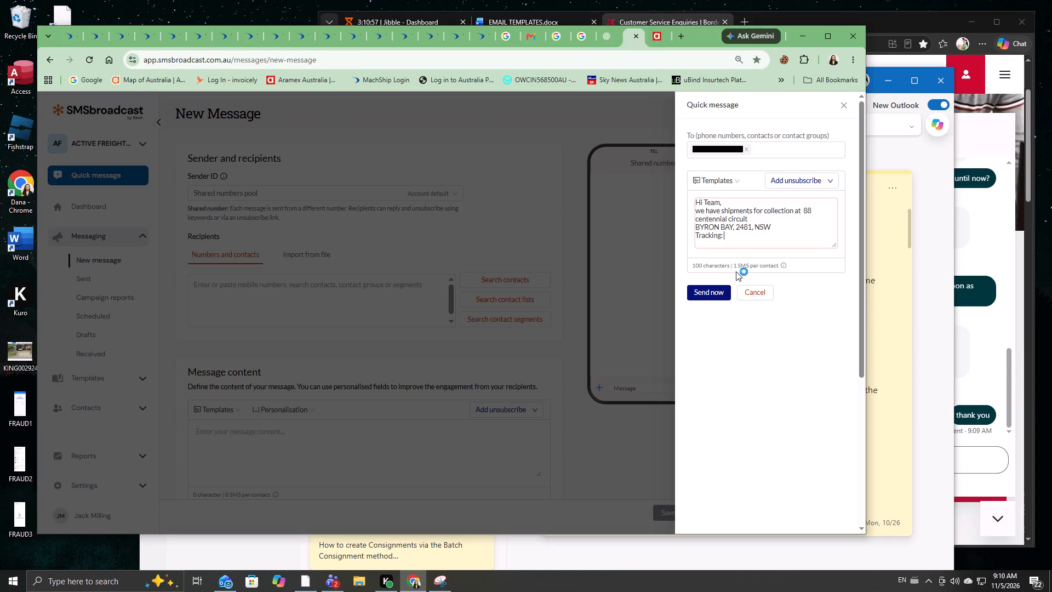
{"action": "key", "text": "ctrl+v"}
{"action": "left_click", "coordinate": [90, 38]}
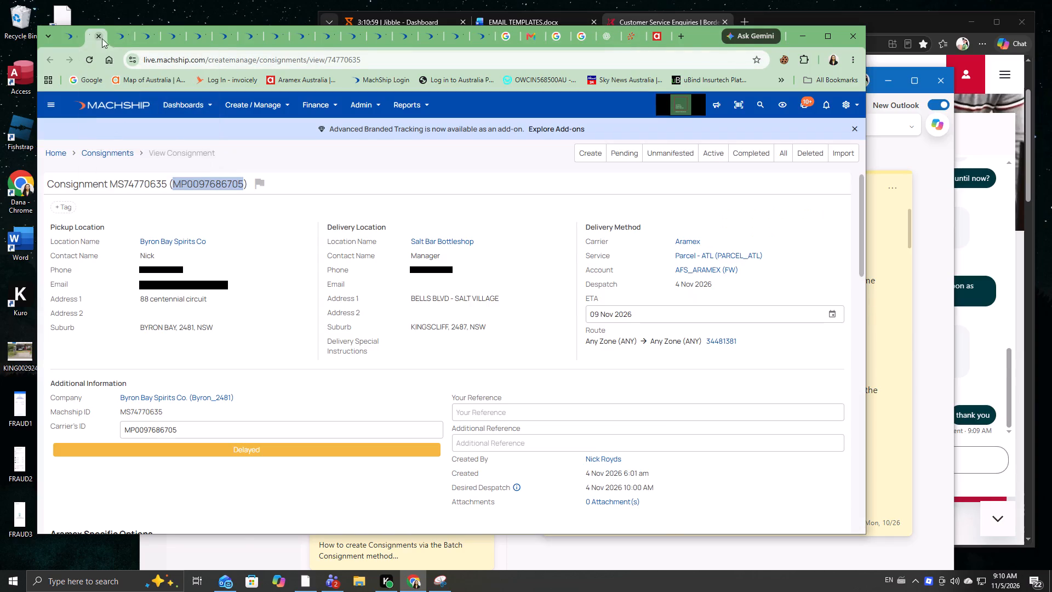
{"action": "left_click", "coordinate": [119, 42]}
{"action": "double_click", "coordinate": [211, 181]}
{"action": "key", "text": "ctrl+c"}
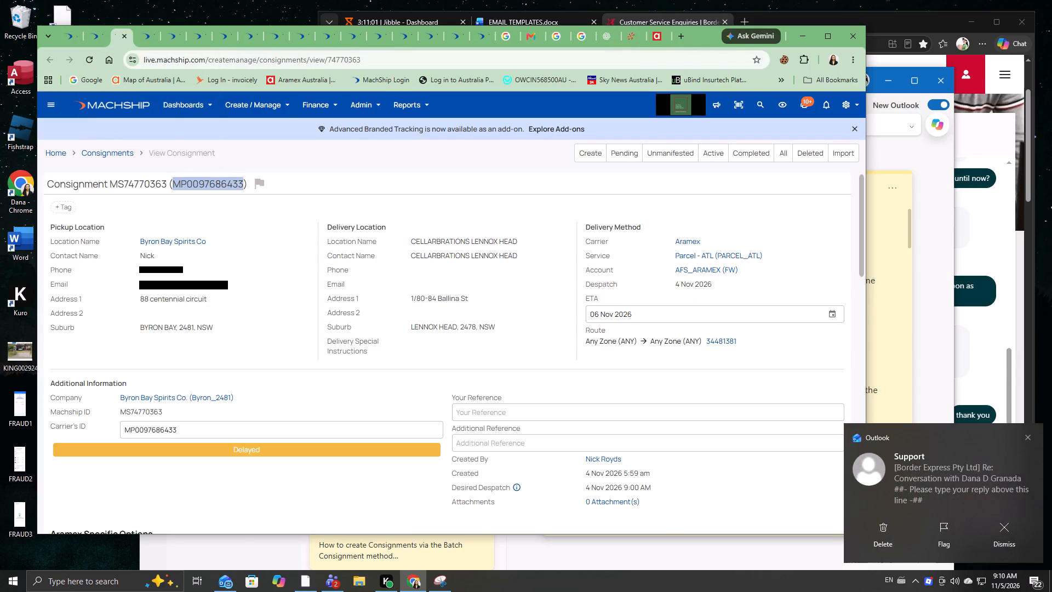
{"action": "left_click", "coordinate": [630, 39]}
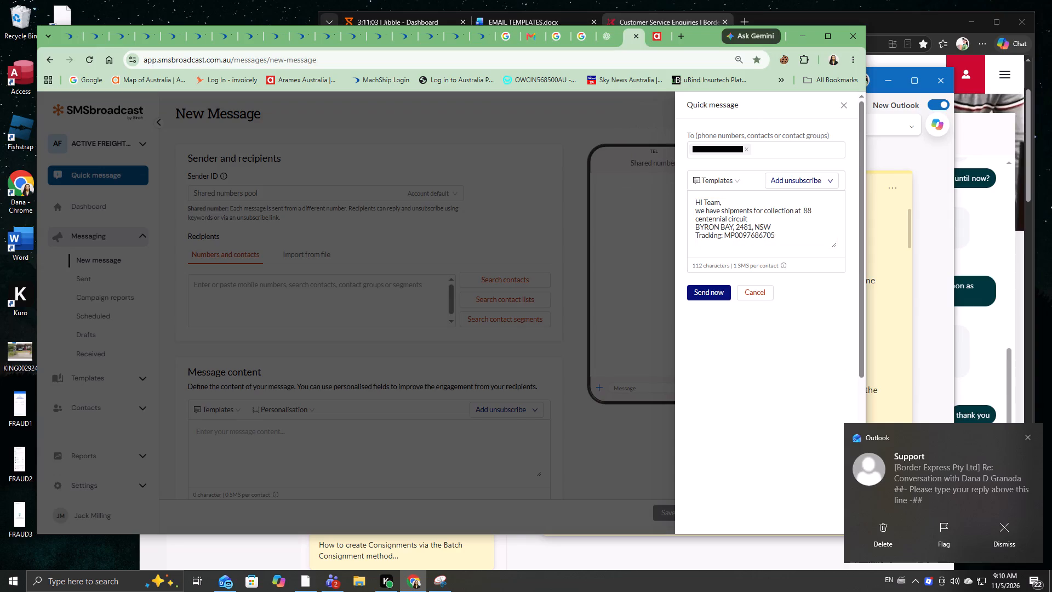
{"action": "key", "text": "space"}
{"action": "type", "text": "-"}
{"action": "key", "text": "space"}
{"action": "key", "text": "ctrl+v"}
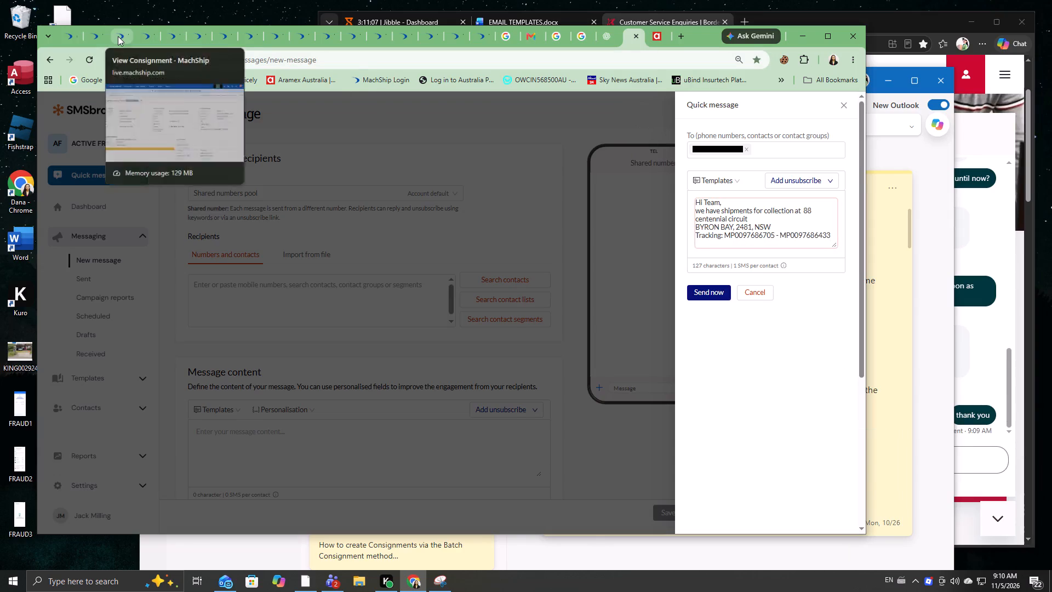
{"action": "left_click", "coordinate": [118, 36]}
{"action": "left_click", "coordinate": [148, 42]}
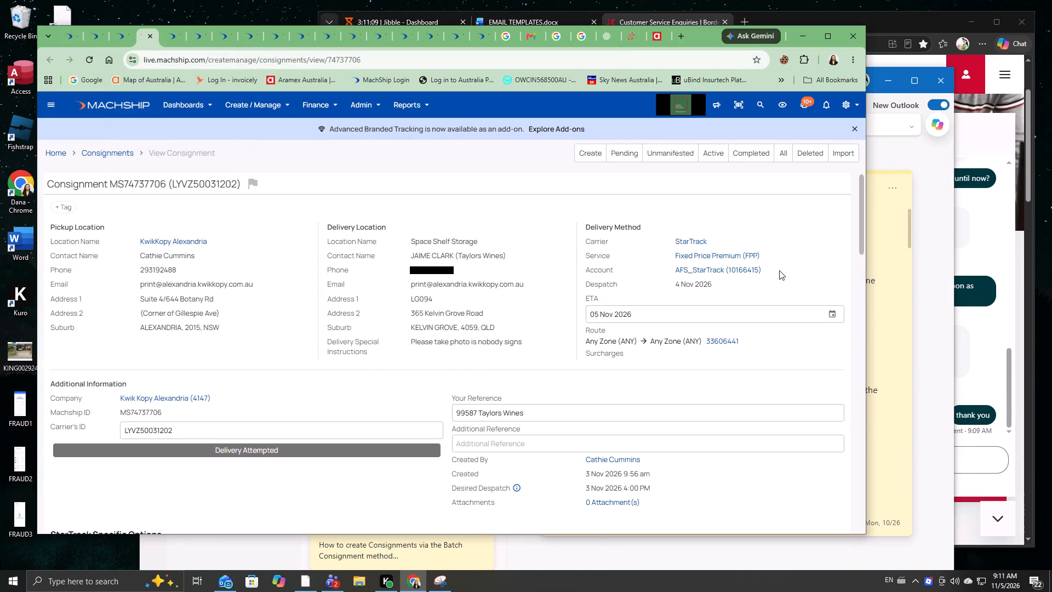
{"action": "left_click", "coordinate": [630, 38]}
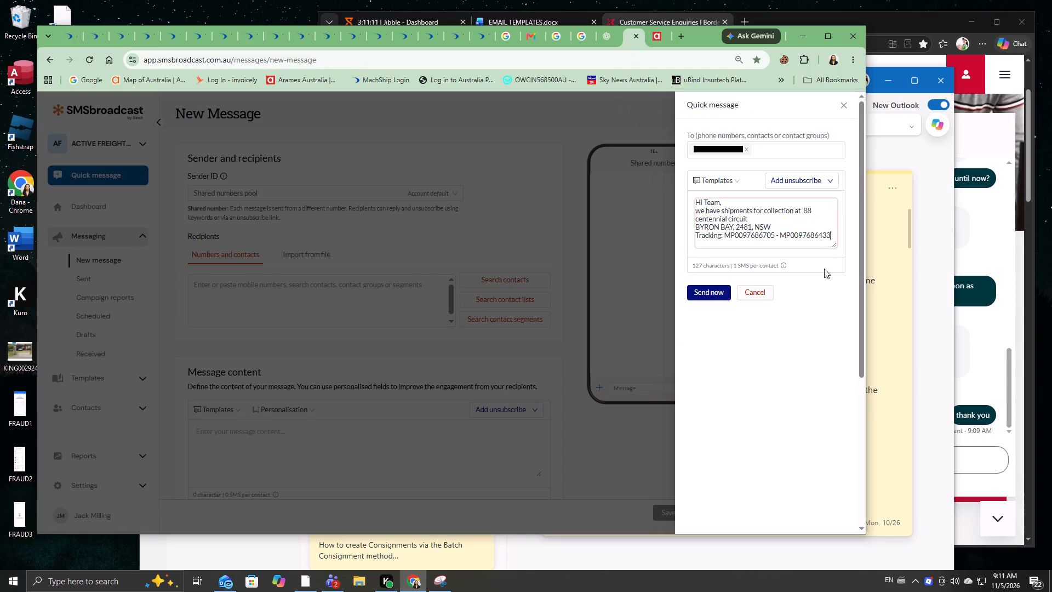
Finish the SMS with "Please do pickup the freight today", sign it Dana, Active Freight Solutions, and send it.
{"action": "key", "text": "Return"}
{"action": "type", "text": "Please do pickup the freight today"}
{"action": "key", "text": "Return"}
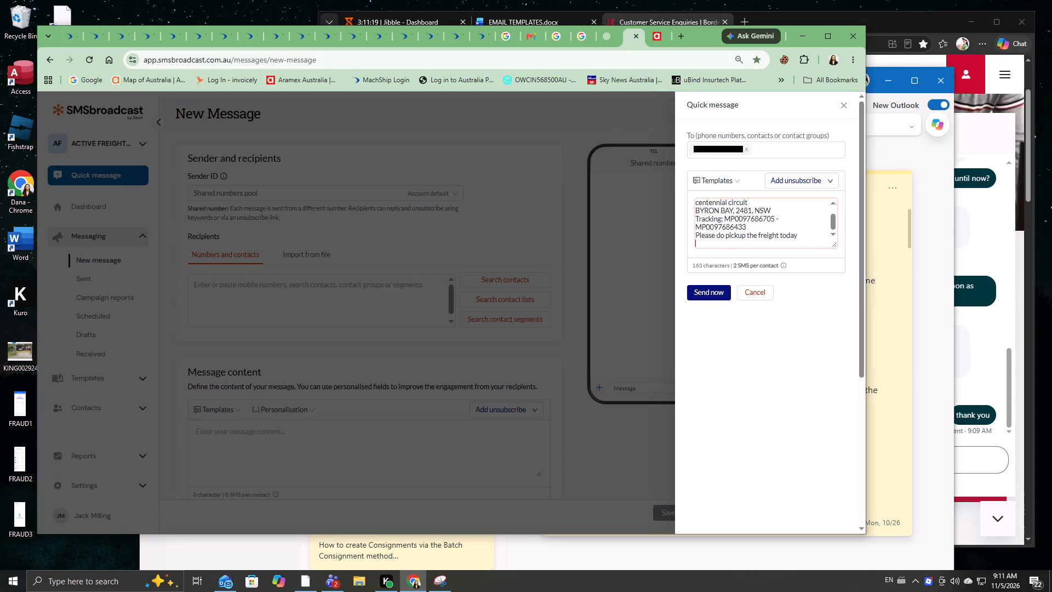
{"action": "key", "text": "Return"}
{"action": "type", "text": "Dana"}
{"action": "key", "text": "Return"}
{"action": "type", "text": "Active Freight Sio"}
{"action": "key", "text": "BackSpace"}
{"action": "key", "text": "BackSpace"}
{"action": "type", "text": "olutions"}
{"action": "left_click", "coordinate": [716, 293]}
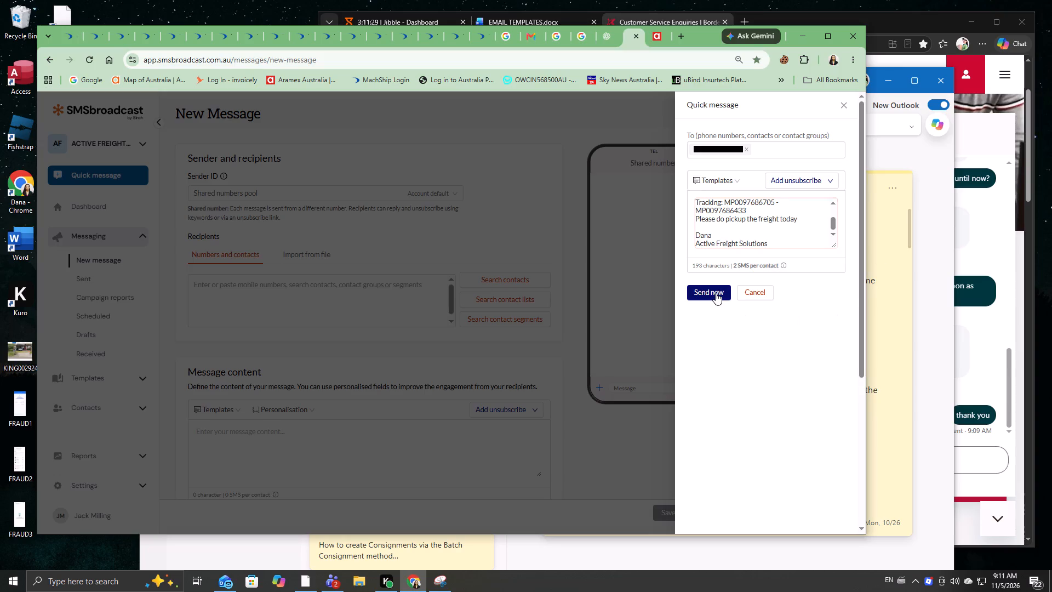
{"action": "left_click", "coordinate": [93, 38]}
{"action": "scroll", "coordinate": [229, 447], "scroll_direction": "down", "scroll_amount": 14}
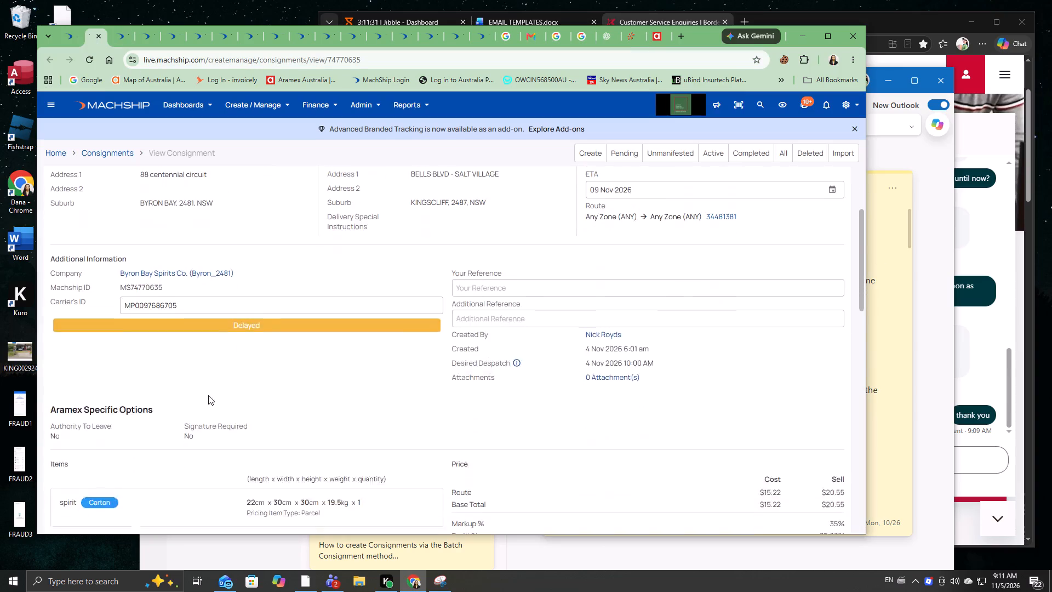
{"action": "scroll", "coordinate": [208, 395], "scroll_direction": "down", "scroll_amount": 15}
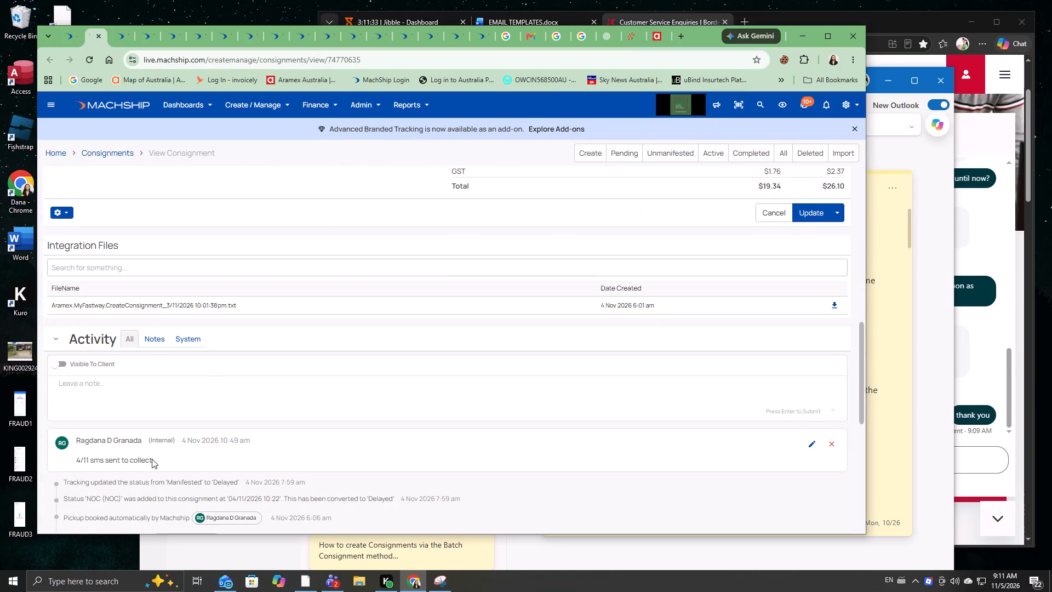
{"action": "left_click_drag", "start_coordinate": [156, 460], "coordinate": [84, 462]}
{"action": "key", "text": "ctrl+c"}
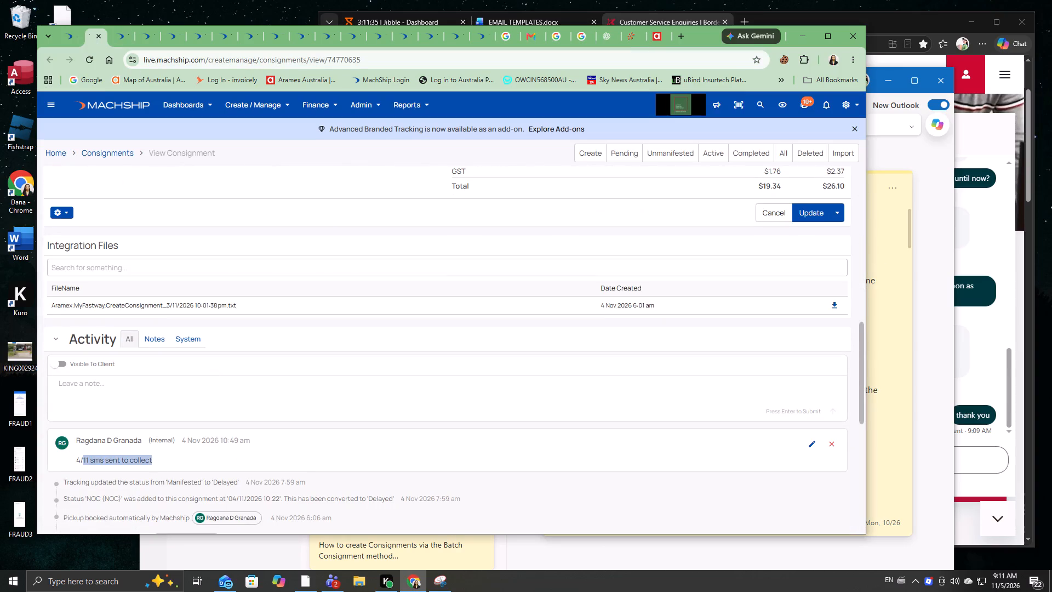
{"action": "left_click", "coordinate": [108, 407]}
{"action": "left_click", "coordinate": [120, 397]}
{"action": "type", "text": "5/11"}
{"action": "key", "text": "space"}
{"action": "key", "text": "ctrl+v"}
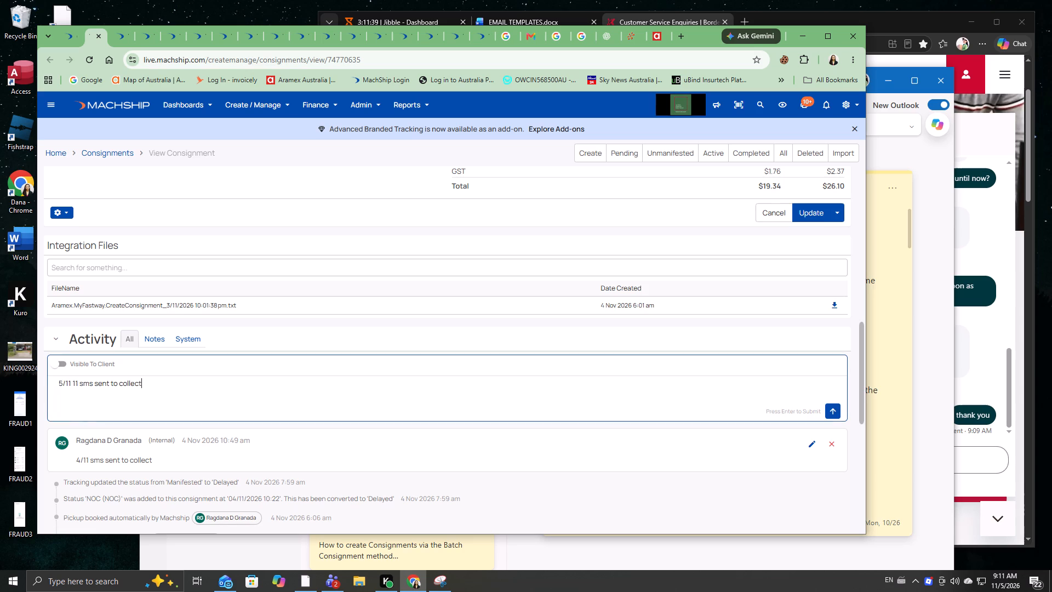
{"action": "left_click_drag", "start_coordinate": [79, 386], "coordinate": [75, 383]}
{"action": "left_click_drag", "start_coordinate": [75, 383], "coordinate": [72, 382]}
{"action": "key", "text": "BackSpace"}
{"action": "left_click_drag", "start_coordinate": [174, 389], "coordinate": [32, 383]}
{"action": "key", "text": "ctrl+c"}
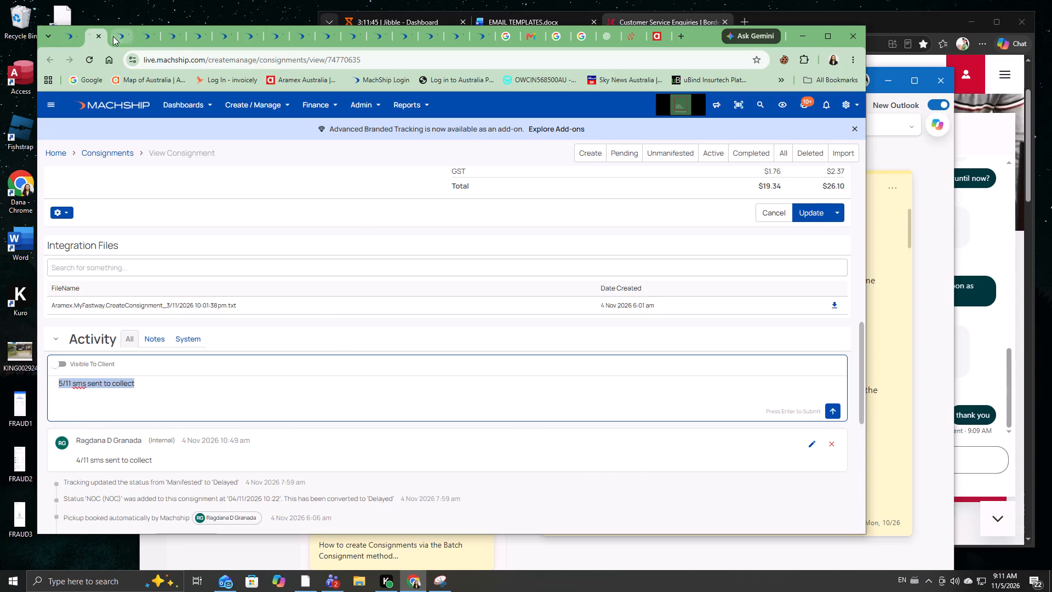
{"action": "left_click", "coordinate": [113, 36]}
{"action": "scroll", "coordinate": [242, 255], "scroll_direction": "down", "scroll_amount": 20}
{"action": "scroll", "coordinate": [242, 255], "scroll_direction": "down", "scroll_amount": 5}
{"action": "scroll", "coordinate": [154, 416], "scroll_direction": "up", "scroll_amount": 1}
{"action": "scroll", "coordinate": [154, 416], "scroll_direction": "down", "scroll_amount": 5}
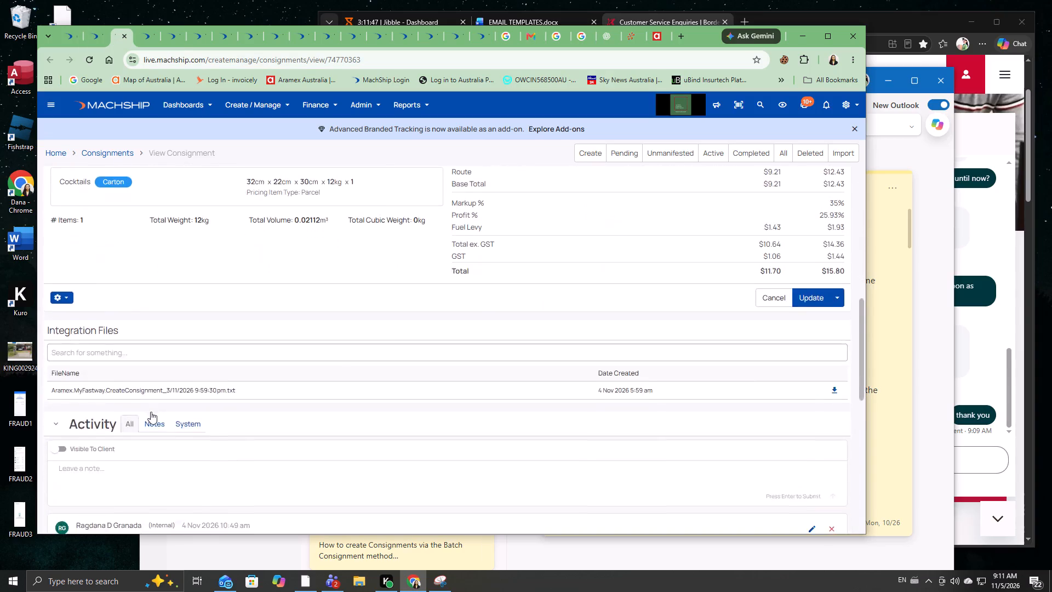
{"action": "left_click", "coordinate": [140, 395]}
{"action": "key", "text": "ctrl+v"}
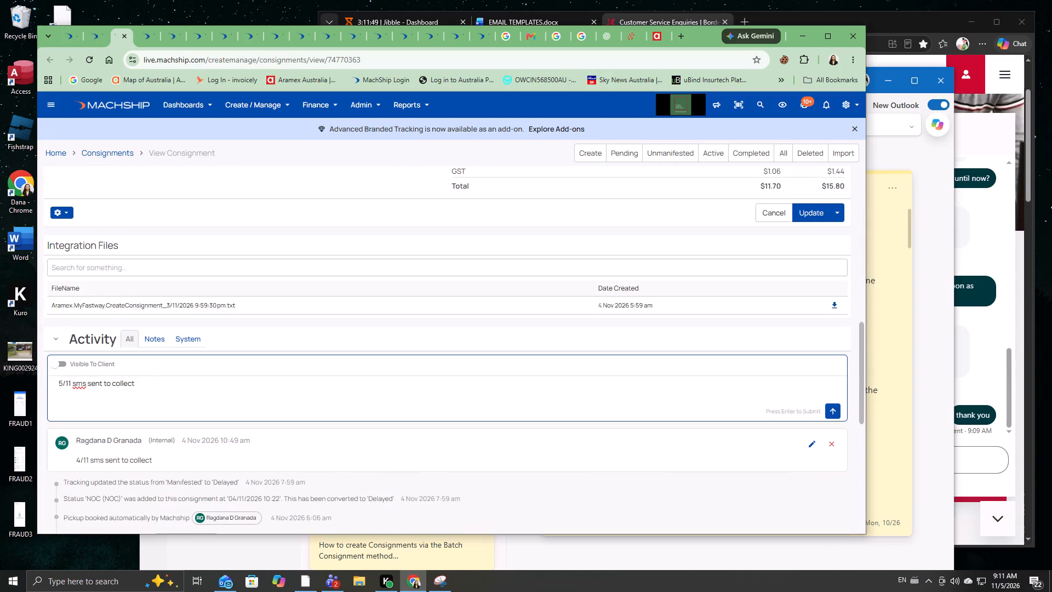
{"action": "key", "text": "Return"}
{"action": "left_click", "coordinate": [96, 38]}
{"action": "left_click", "coordinate": [96, 38]}
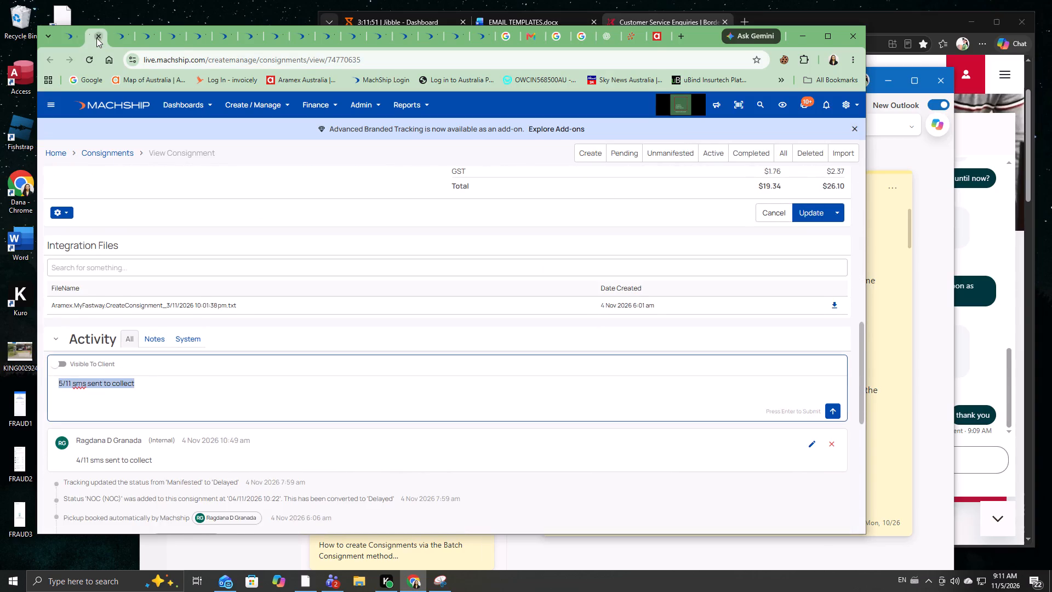
{"action": "left_click", "coordinate": [96, 38]}
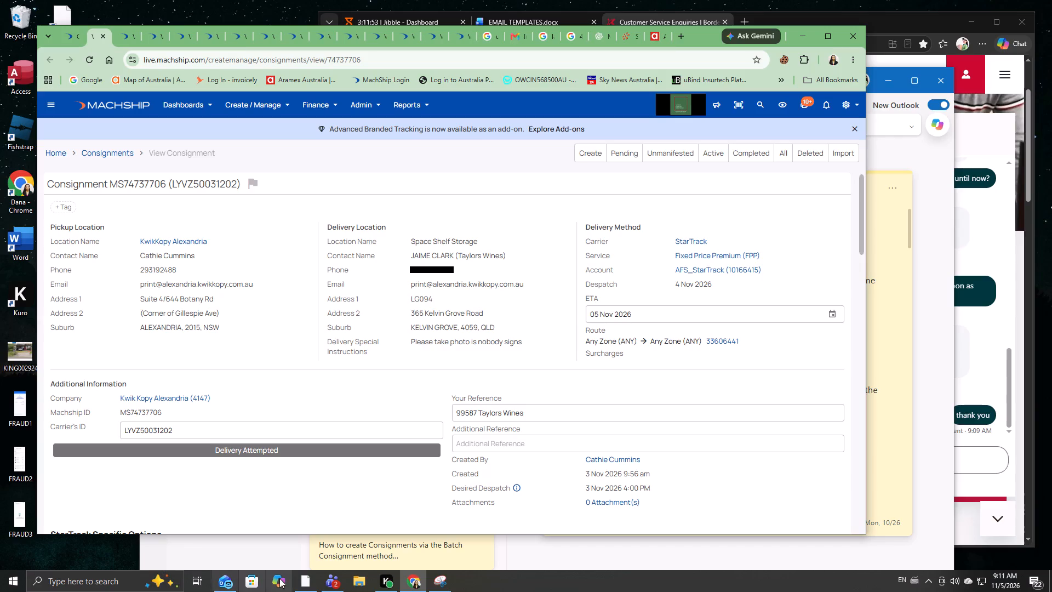